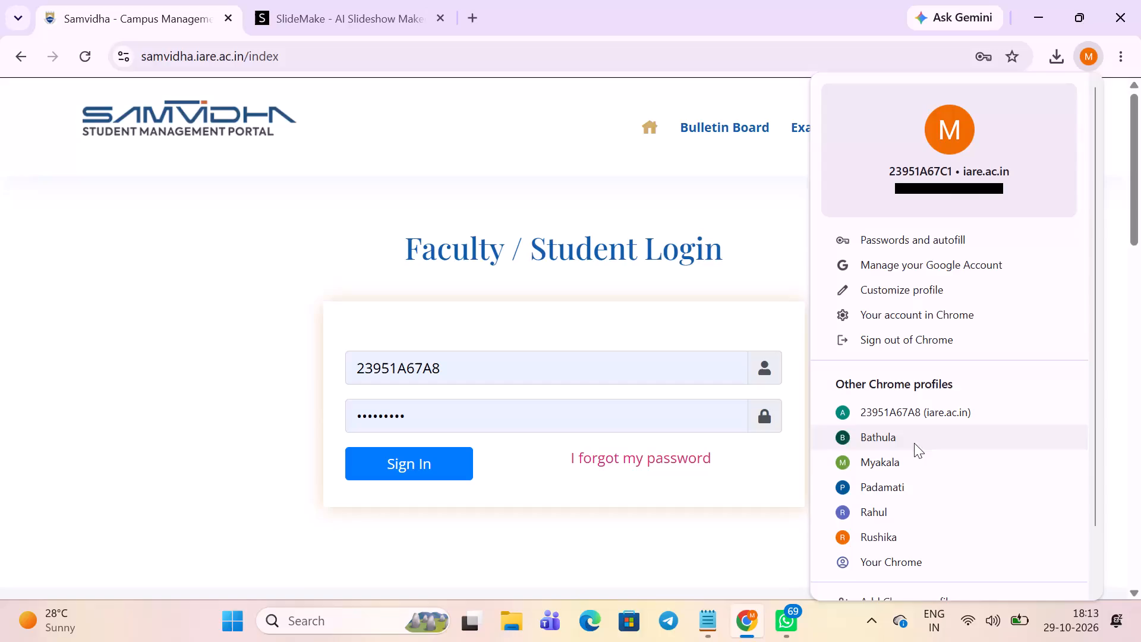
Open the copied link vit.edu/ICIP2027/callpaper.php in a new window under the Rushika browser profile.
click(907, 531)
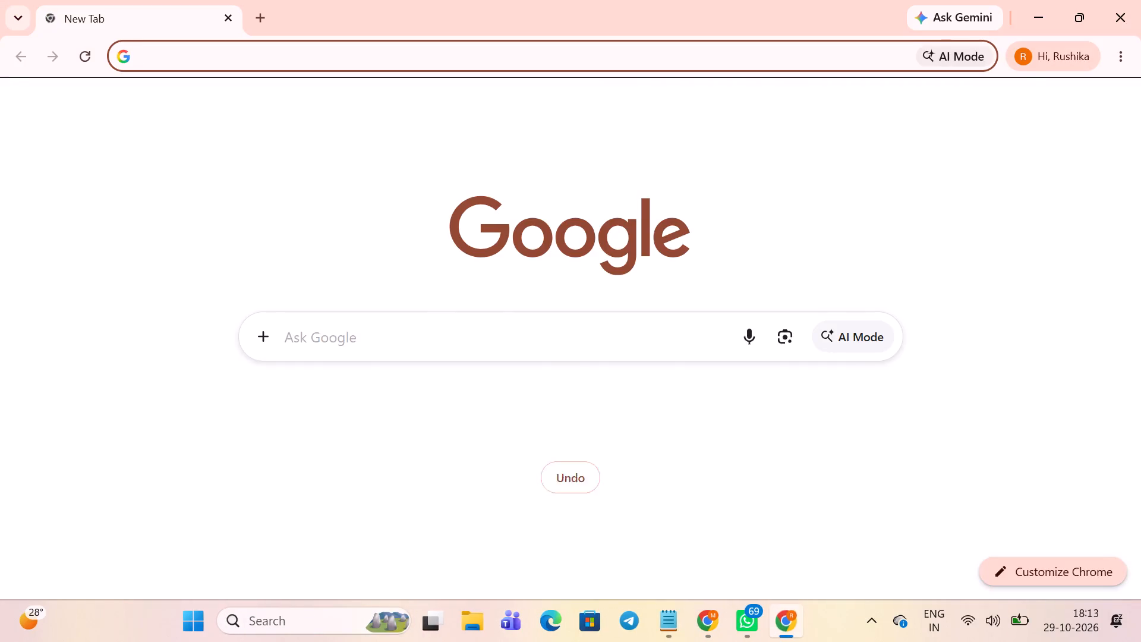
key(ctrl+v)
key(Return)
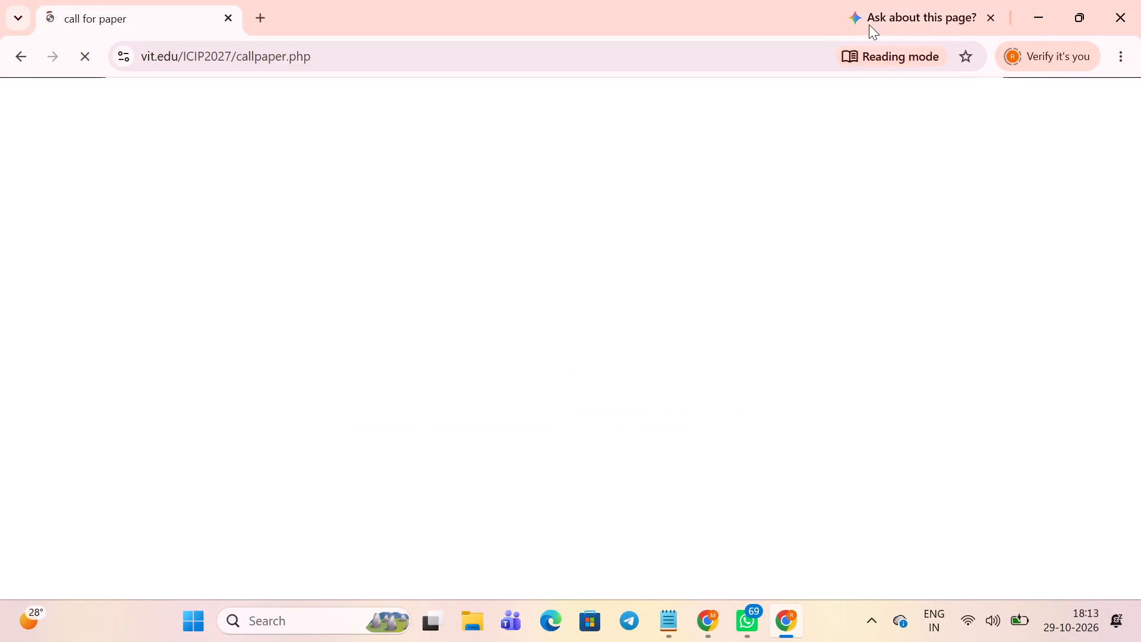
Minimize the call for paper window to return to the Samvidha login page.
click(1033, 17)
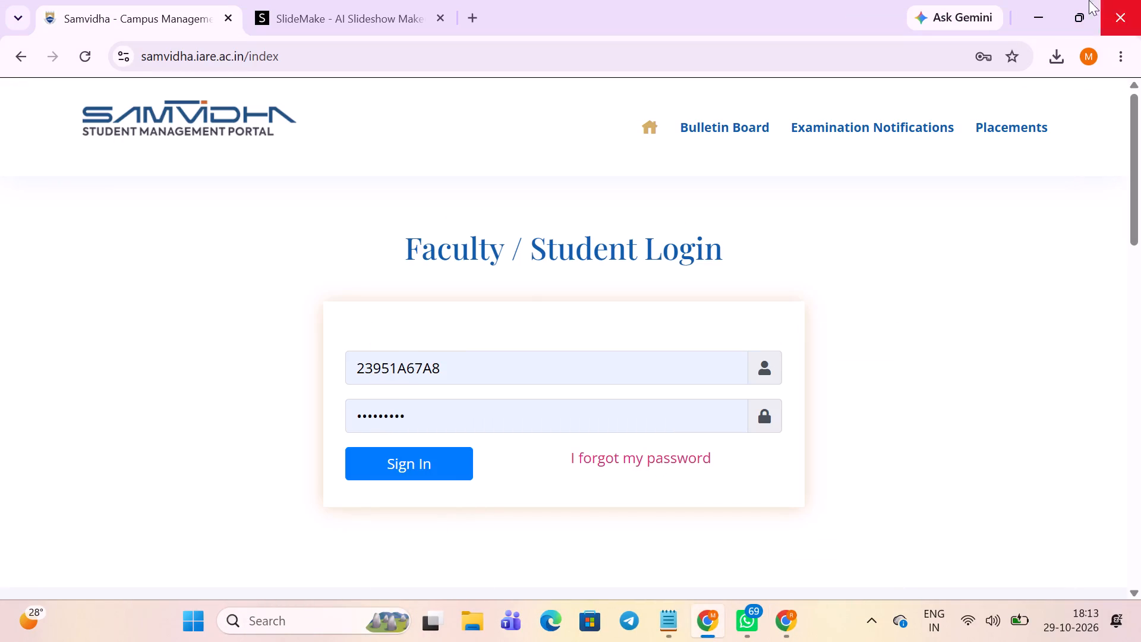
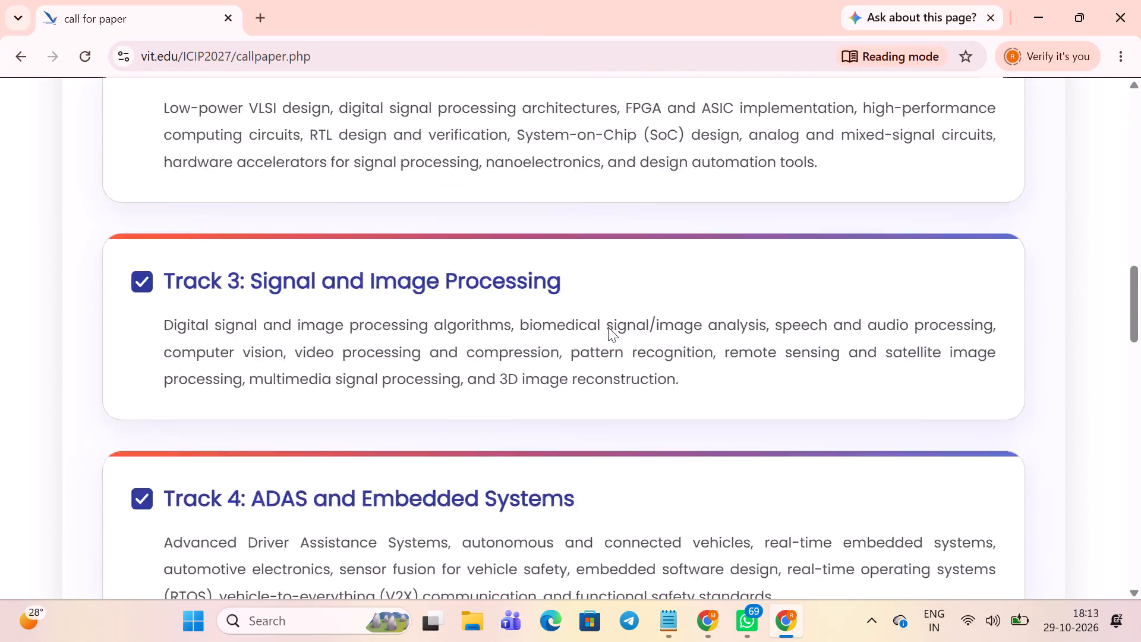
Open the Call For Papers page of the ICIP 2027 conference site again.
scroll(608, 327, up, 17)
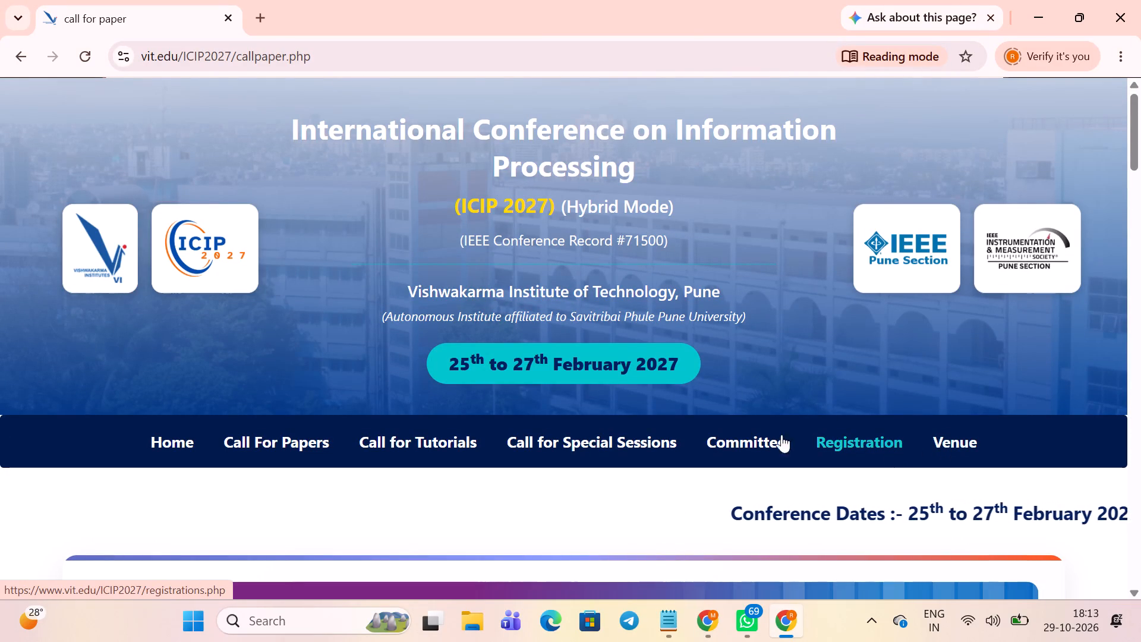
click(315, 436)
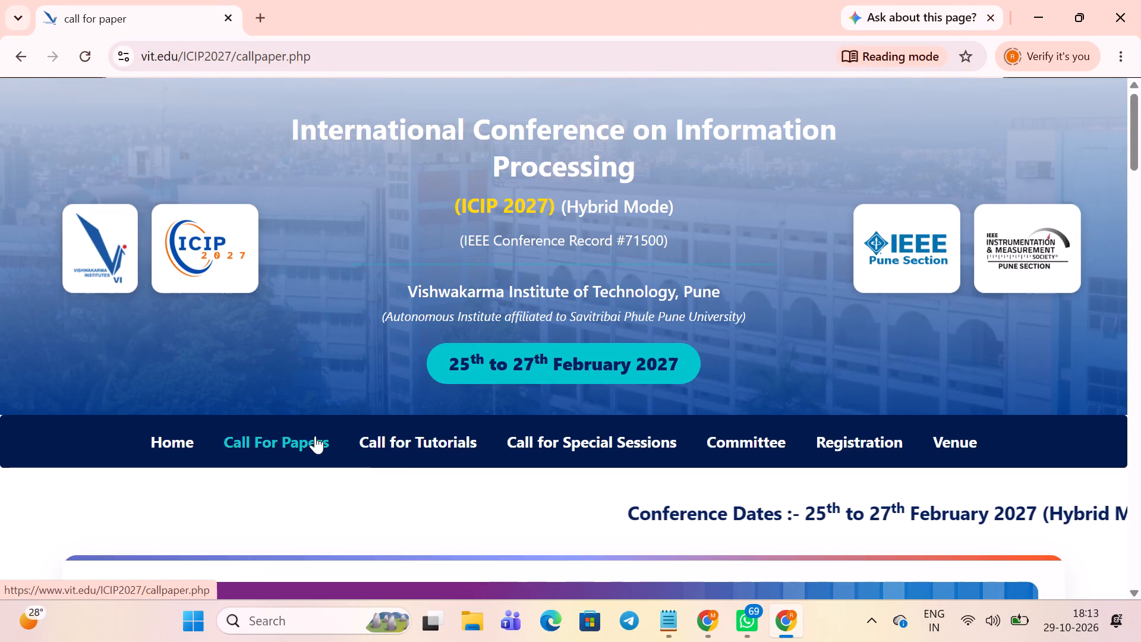
Look through the conference tracks on the Call For Papers page down to the Paper Submission Link section.
scroll(420, 274, down, 3)
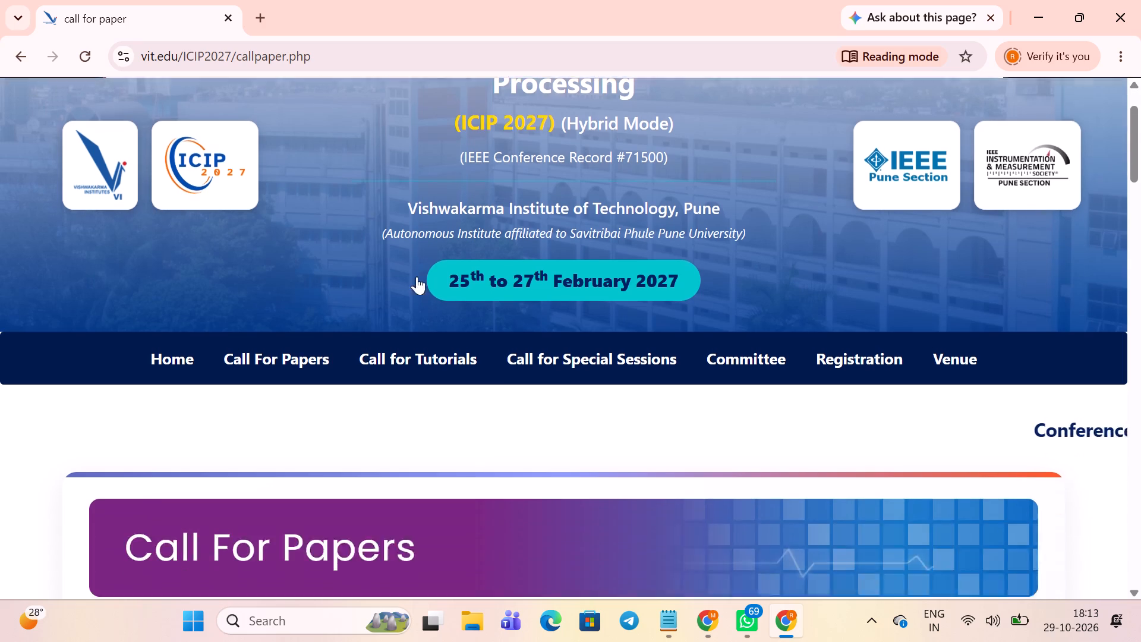
scroll(320, 321, down, 7)
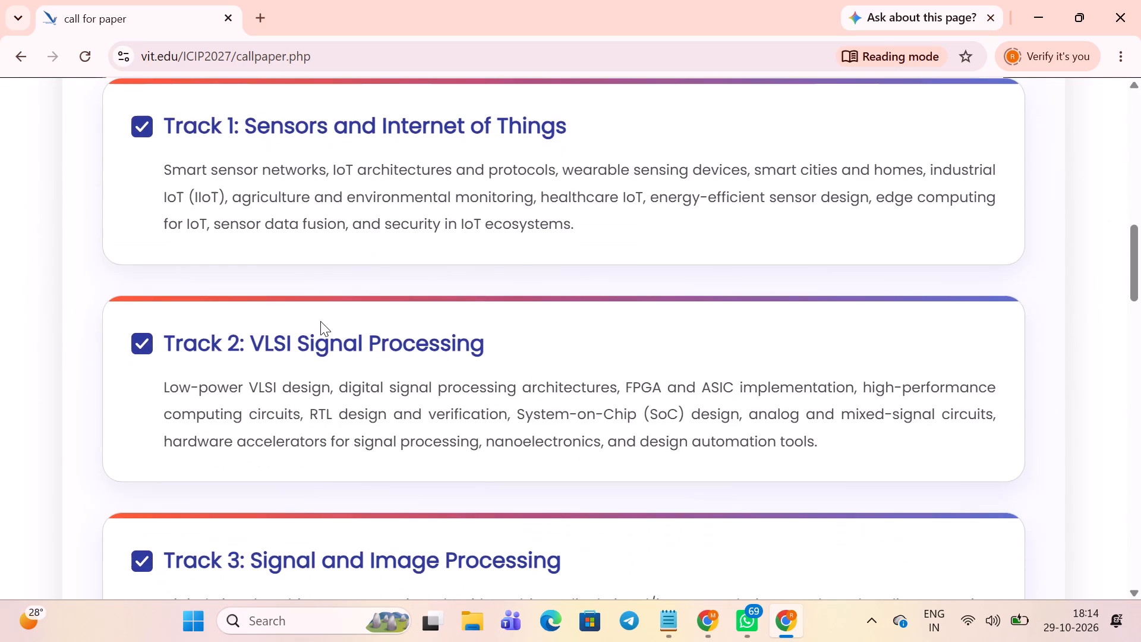
scroll(320, 321, down, 16)
scroll(320, 324, down, 5)
scroll(320, 324, up, 4)
scroll(320, 324, down, 1)
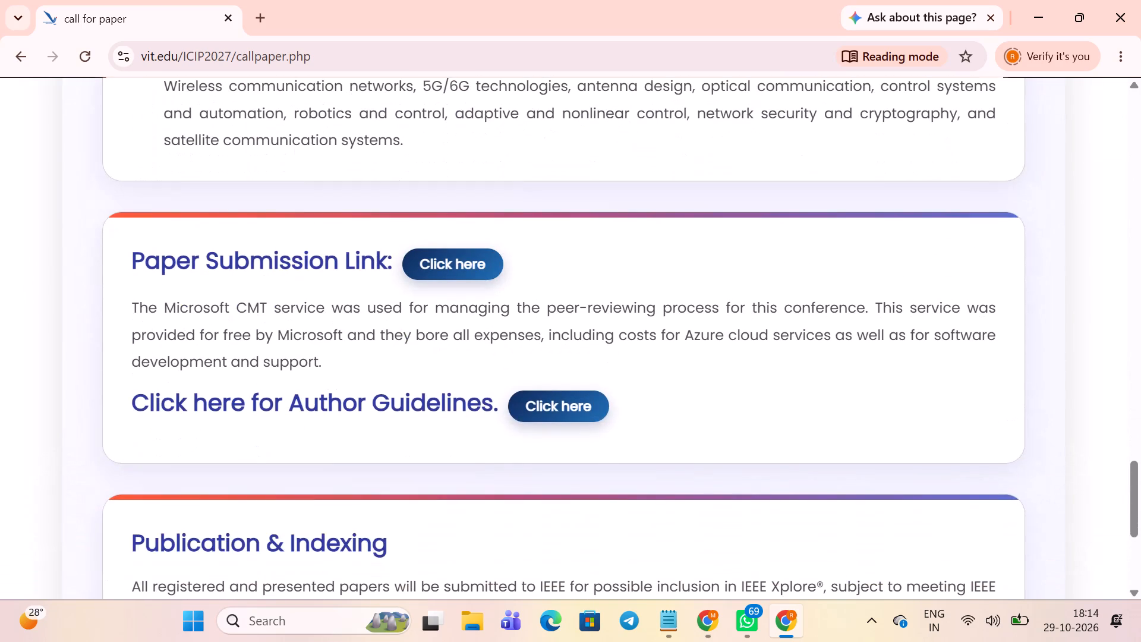
scroll(446, 256, down, 1)
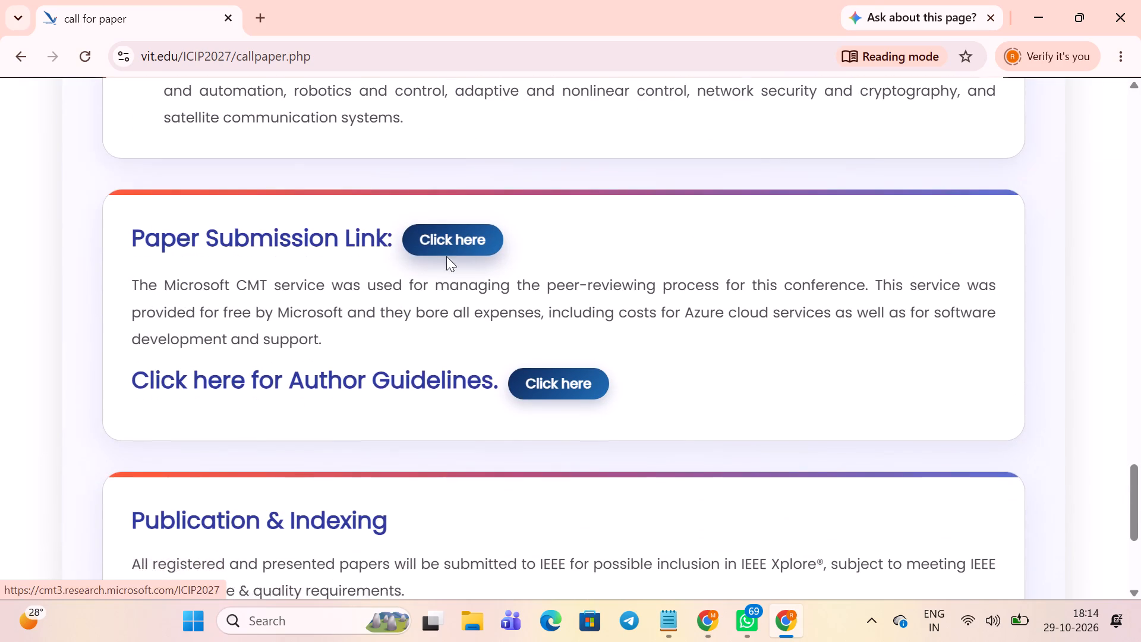
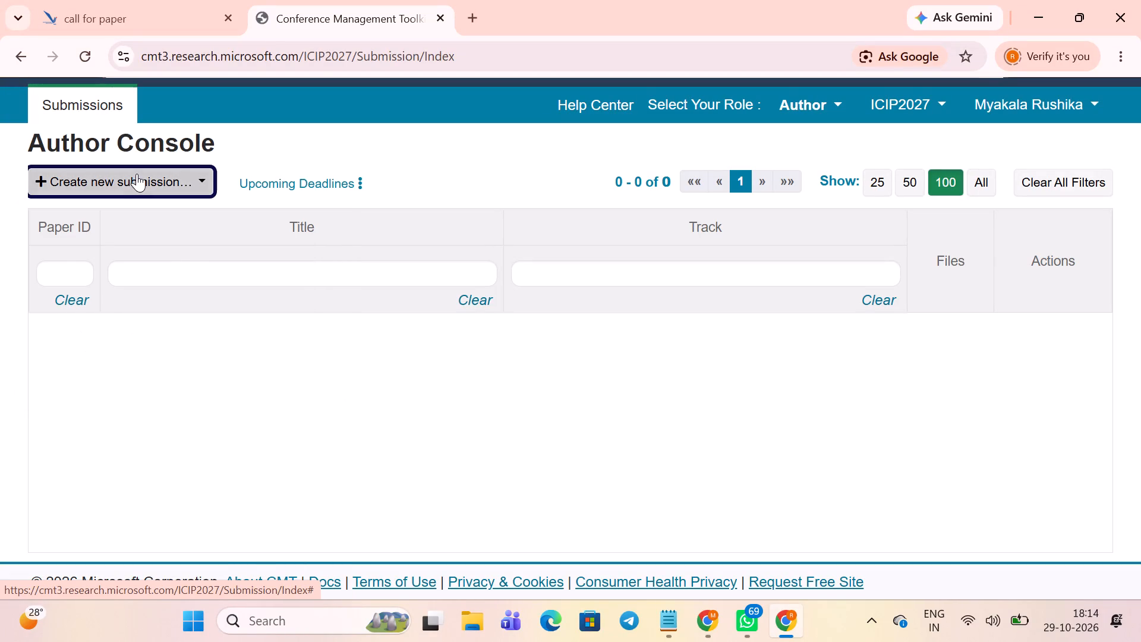
Expand the list of tracks for creating a new submission in the Author Console and capture a screenshot of that list.
click(137, 174)
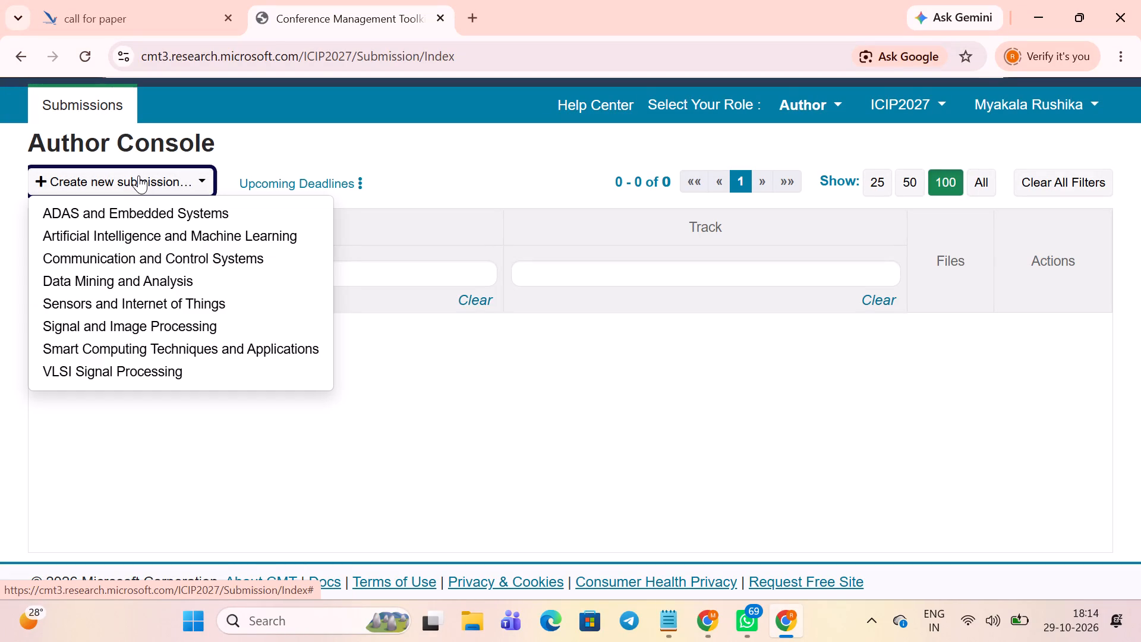
click(138, 175)
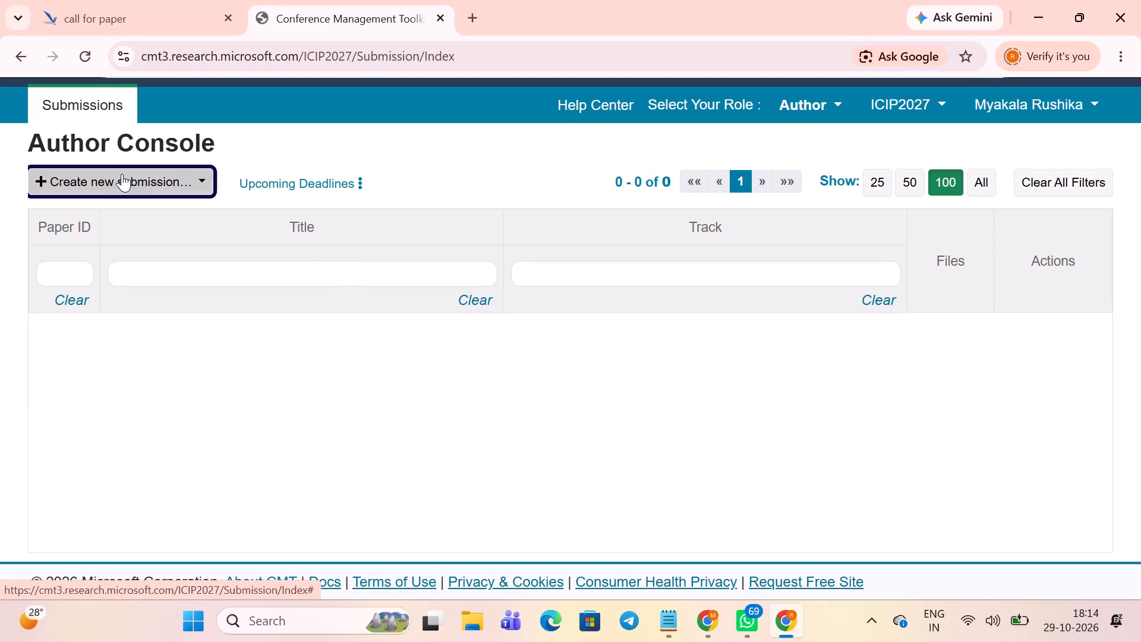
click(121, 173)
click(121, 173)
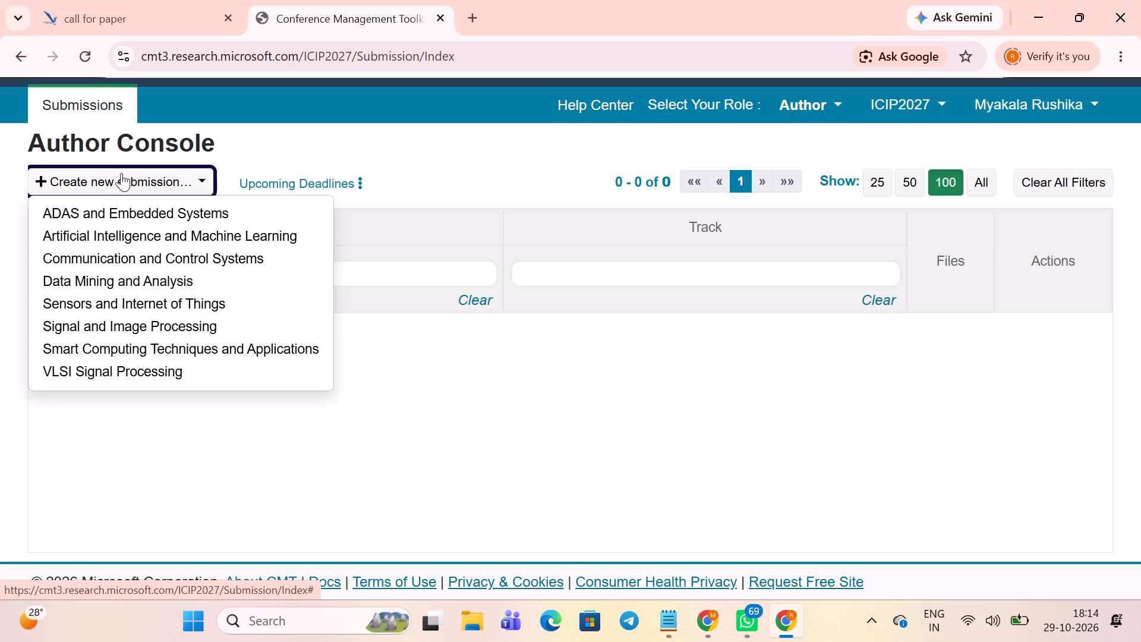
click(51, 181)
key(Print)
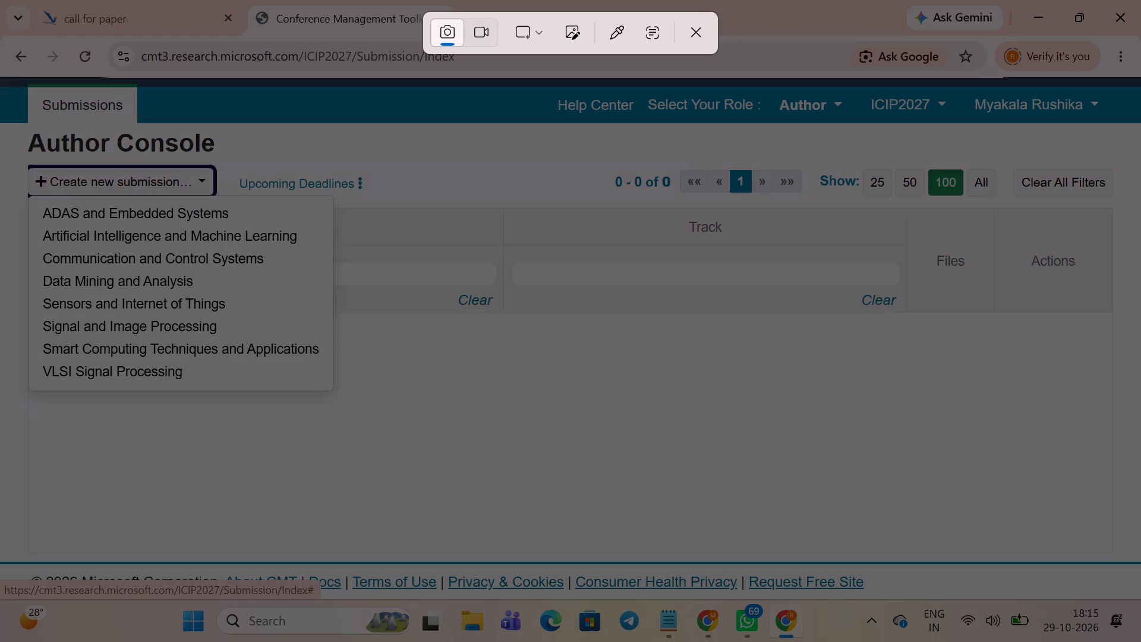
drag(15, 157, 334, 426)
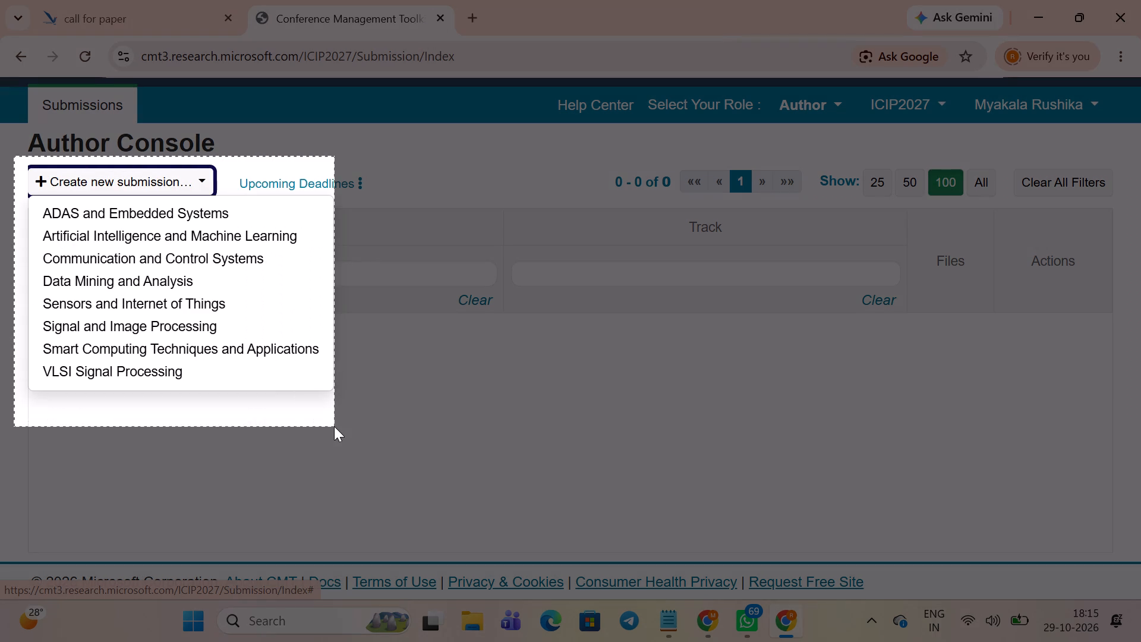
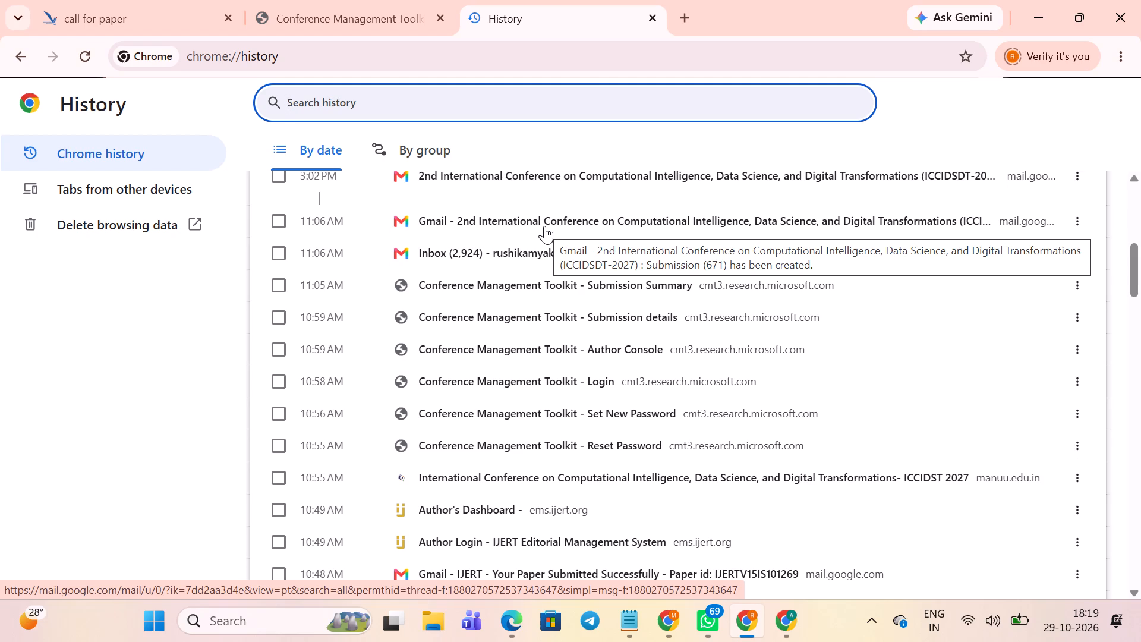
Look through the browsing history for earlier pages related to the conference and journal paper submissions, continuing back to the older entries.
scroll(619, 401, down, 2)
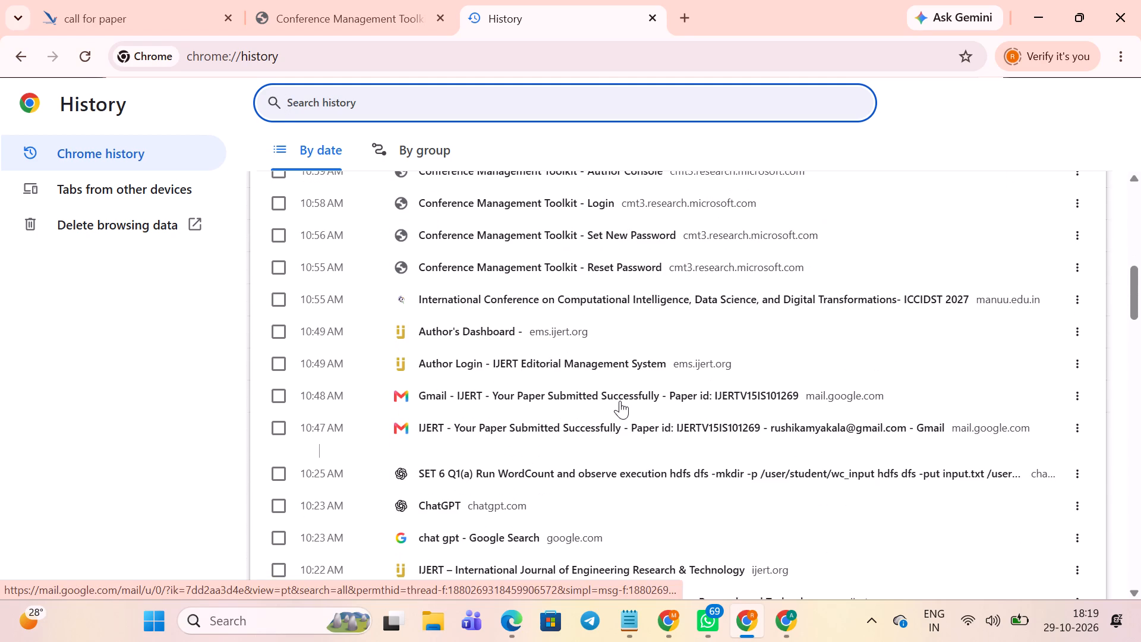
scroll(620, 401, down, 1)
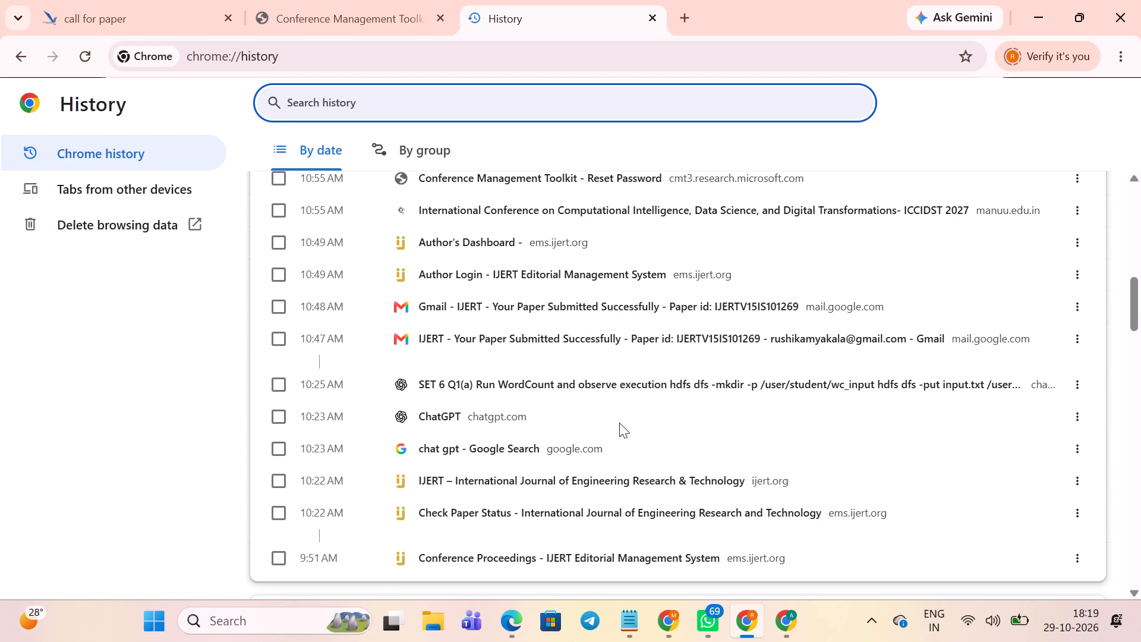
scroll(619, 423, down, 6)
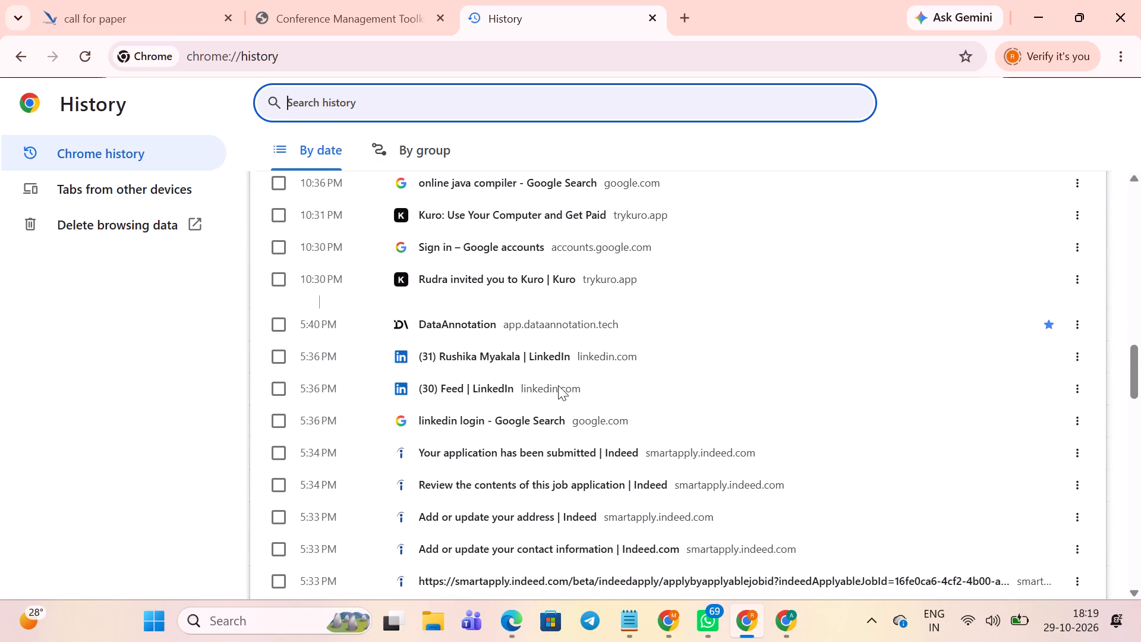
scroll(558, 385, down, 4)
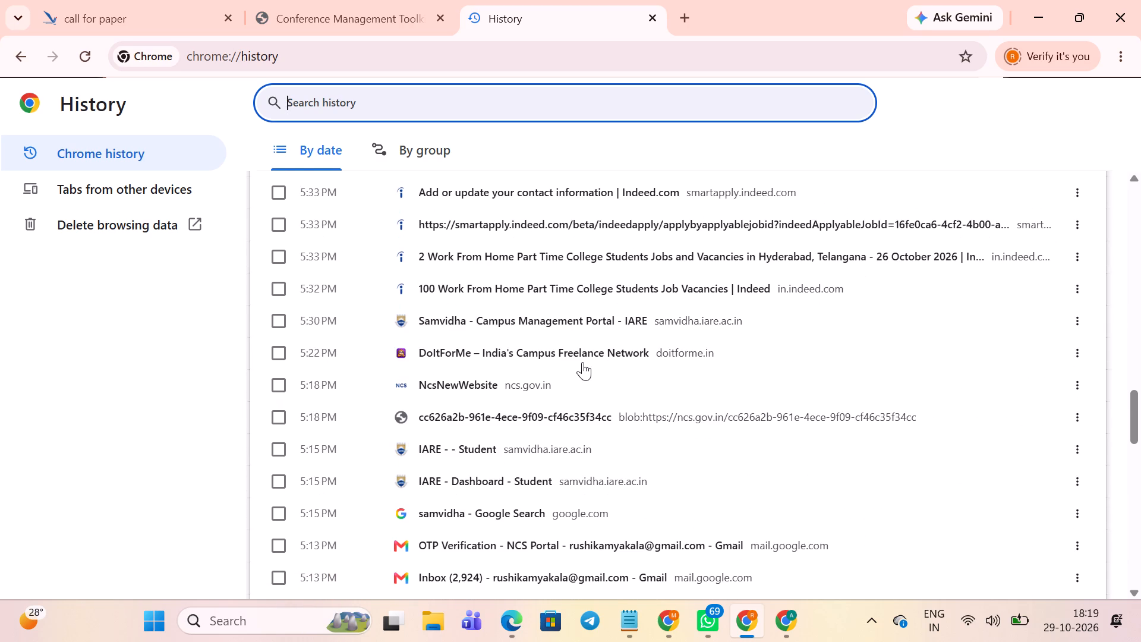
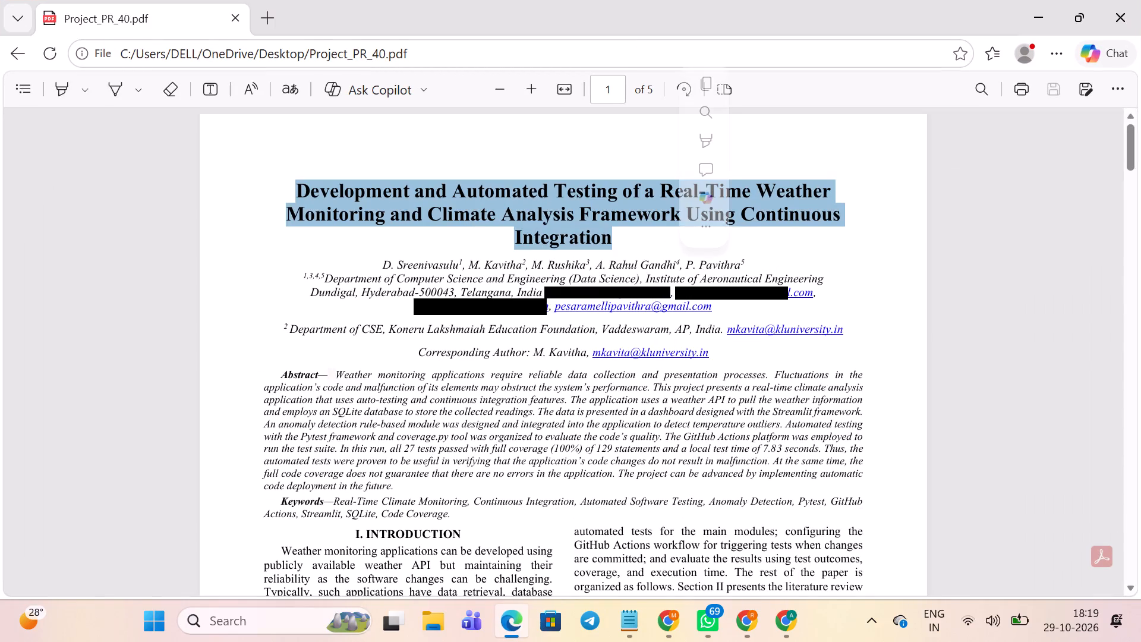
Minimize the Project_PR_40.pdf paper to return to the Create New Submission form in the CMT browser window.
click(1050, 9)
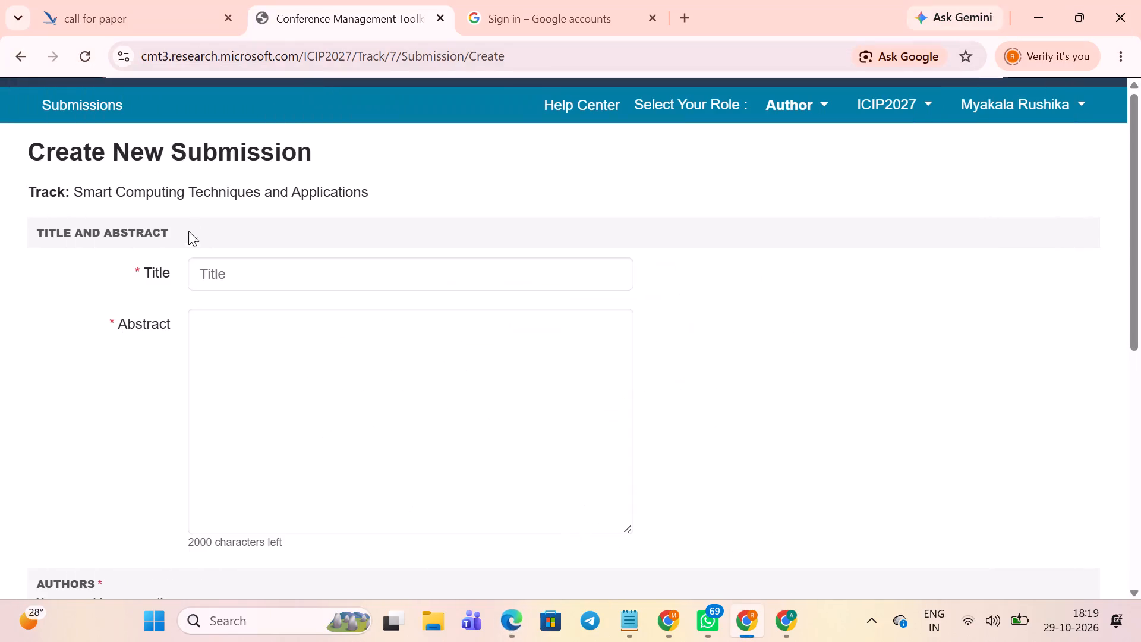
Fill in the submission title with "Development and Automated Testing of a Real-Time Weather Monitoring and Climate Analysis Framework Using Continuous Integration".
click(242, 278)
key(ctrl+v)
Copy the abstract text, without its heading and keywords, from Project_PR_40.pdf into the submission's Abstract field, ending it with a period.
click(245, 336)
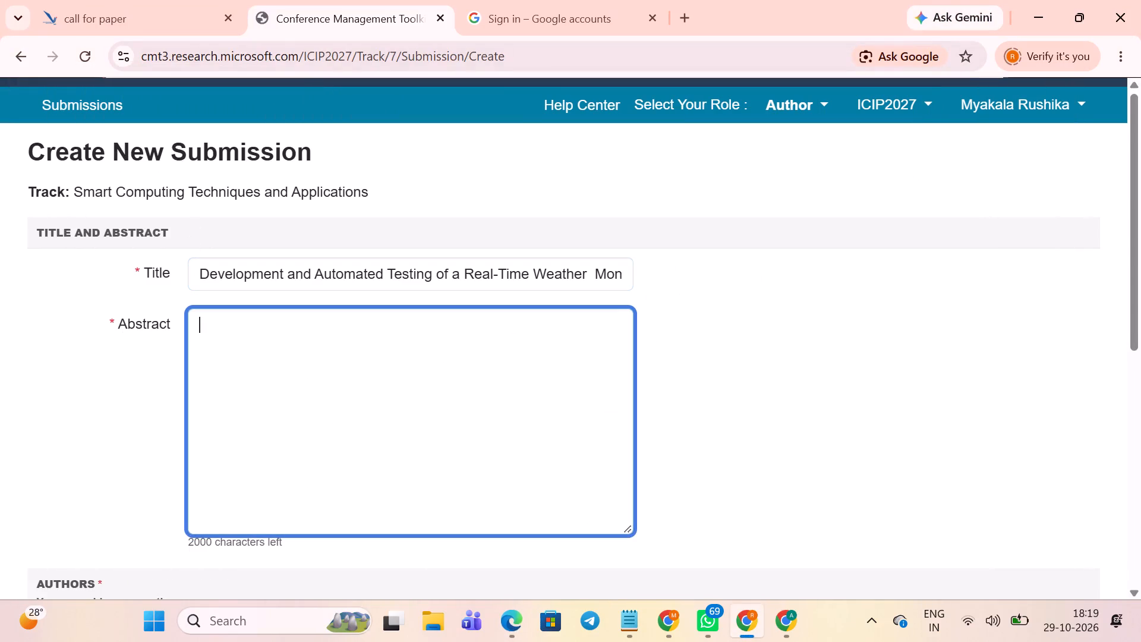
click(503, 618)
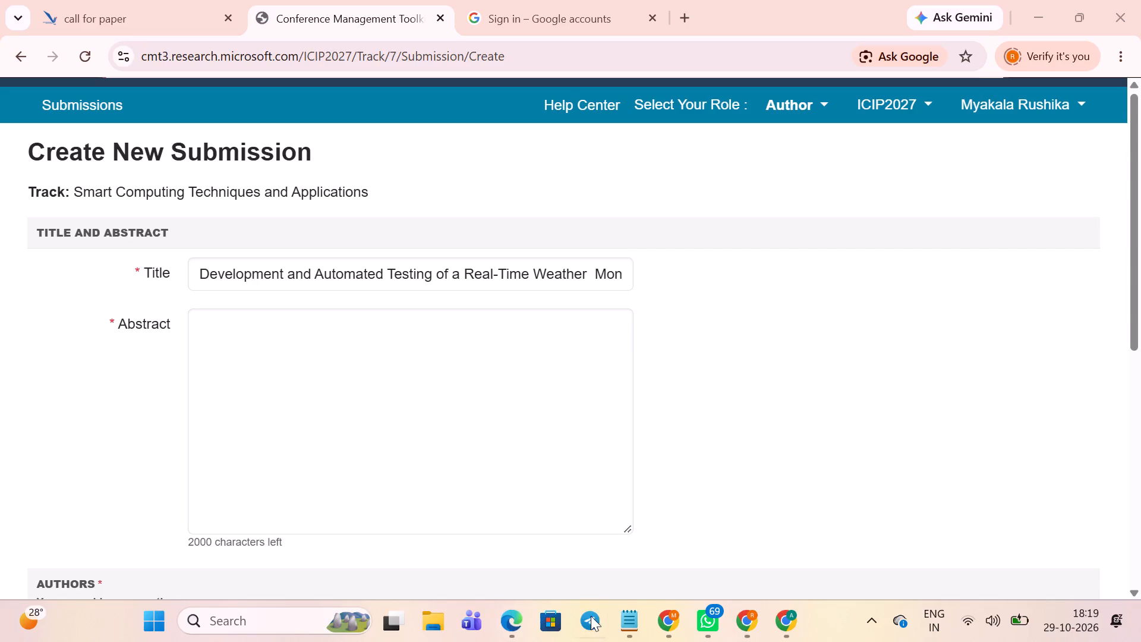
click(513, 630)
scroll(411, 363, down, 1)
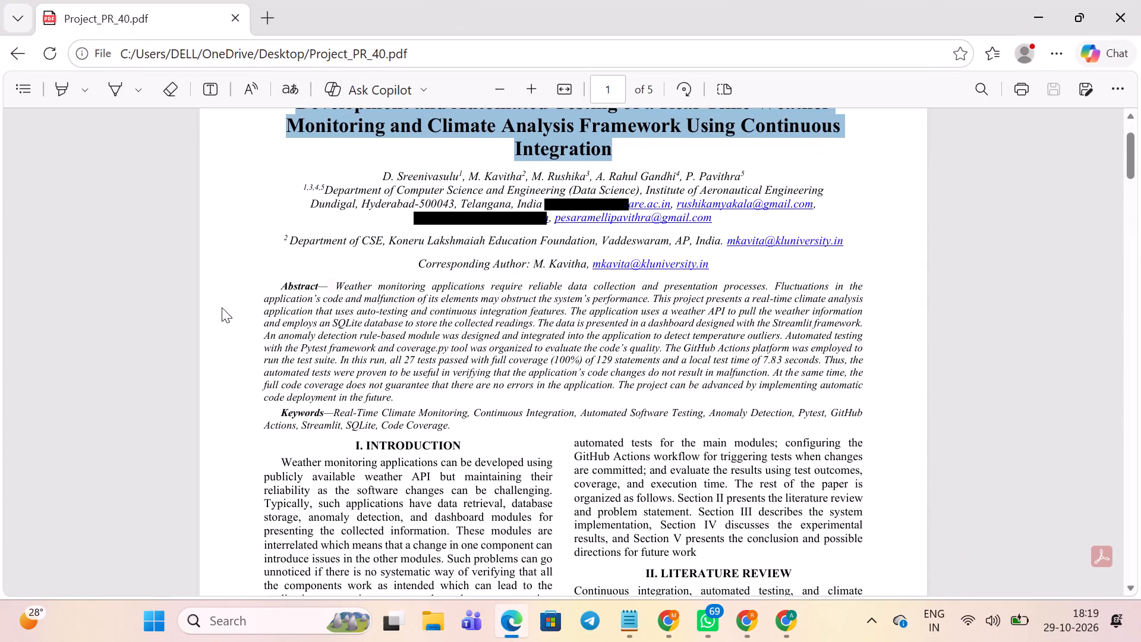
drag(332, 287, 449, 427)
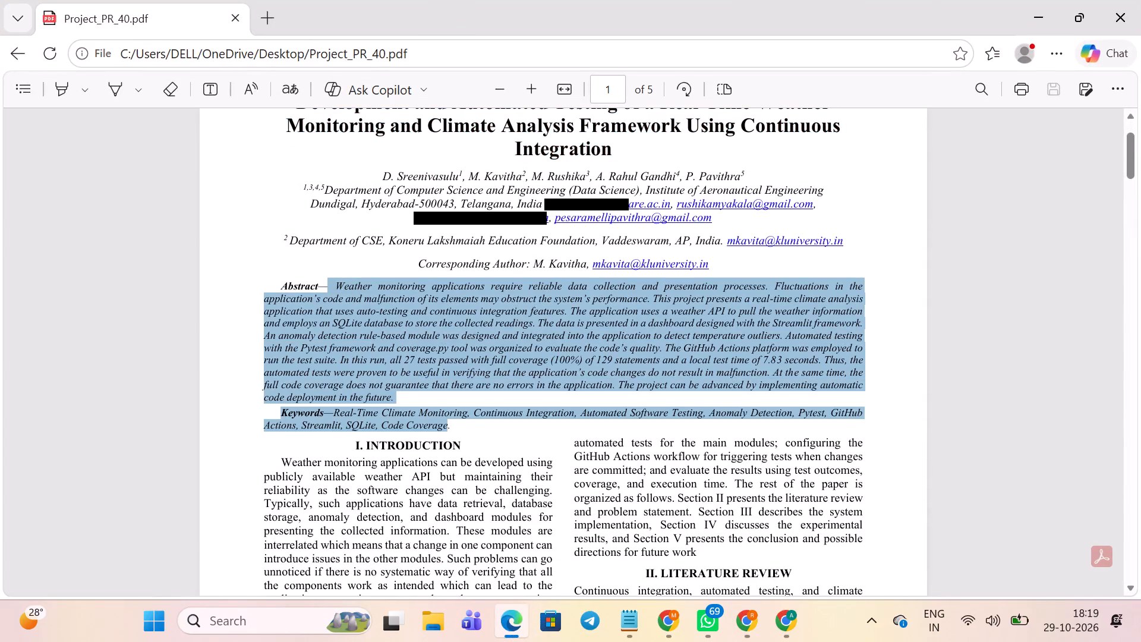
drag(449, 427, 388, 395)
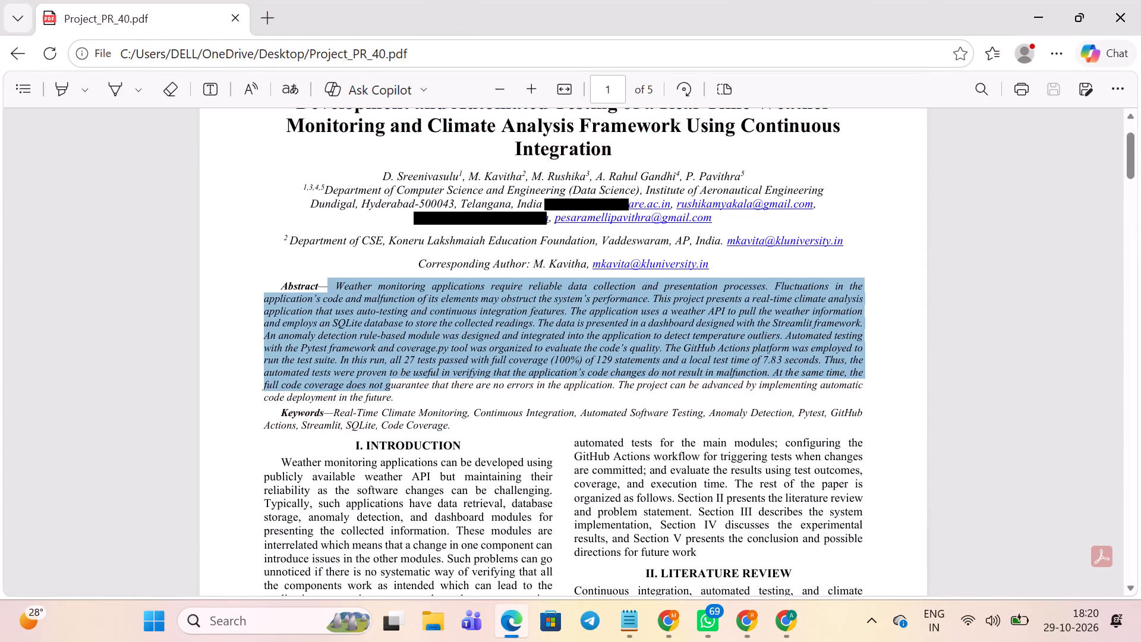
drag(388, 395, 391, 401)
key(ctrl+c)
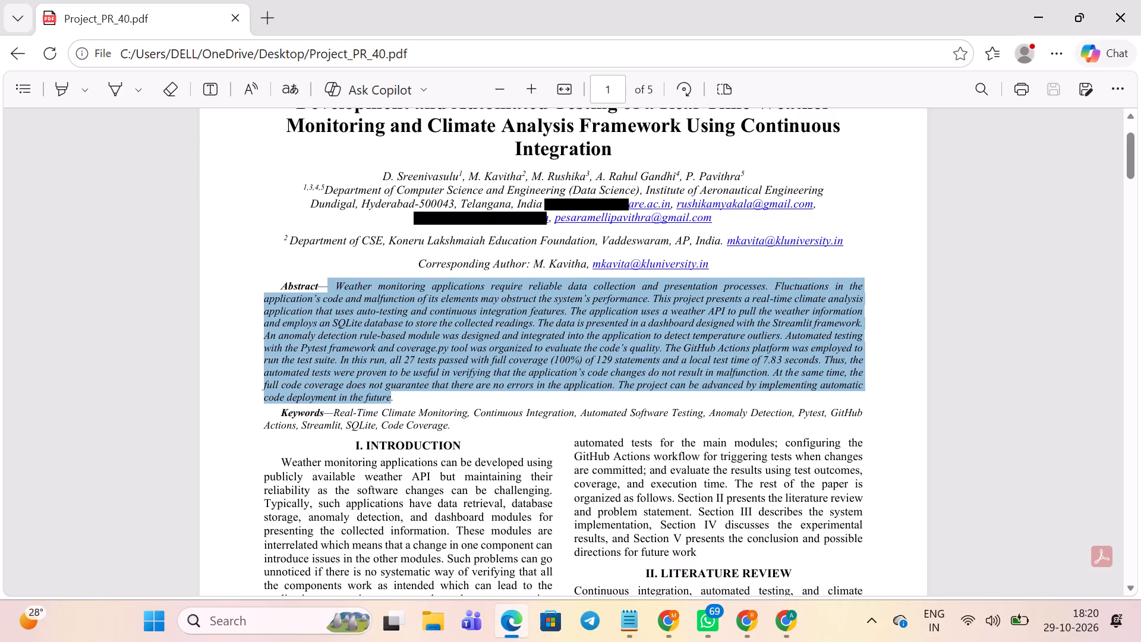
click(740, 627)
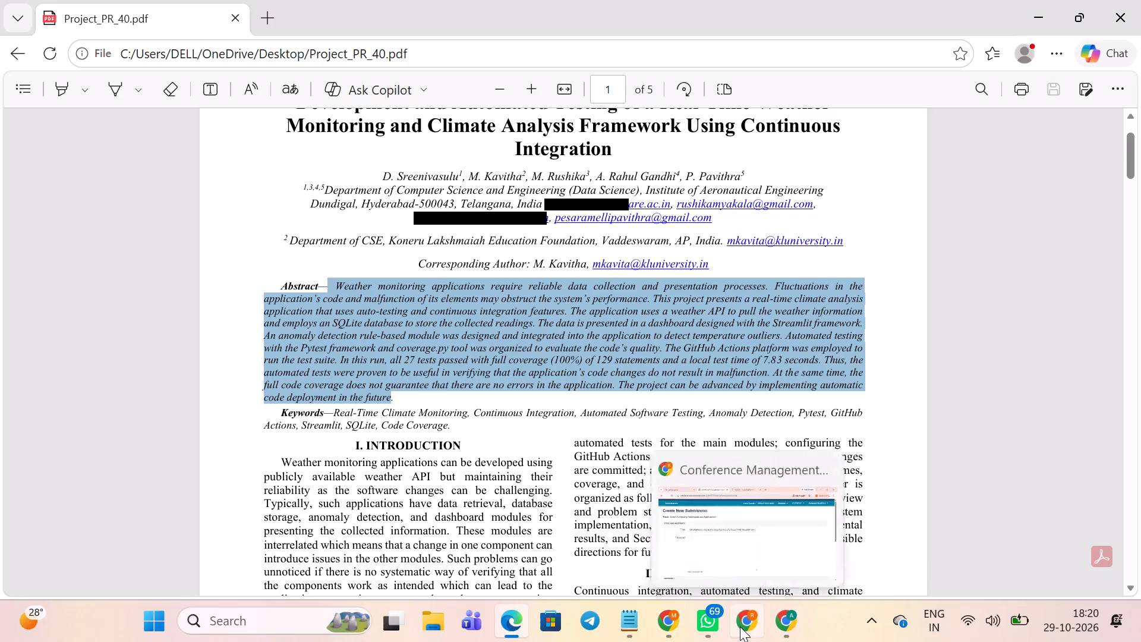
click(412, 442)
key(ctrl+v)
scroll(390, 404, down, 4)
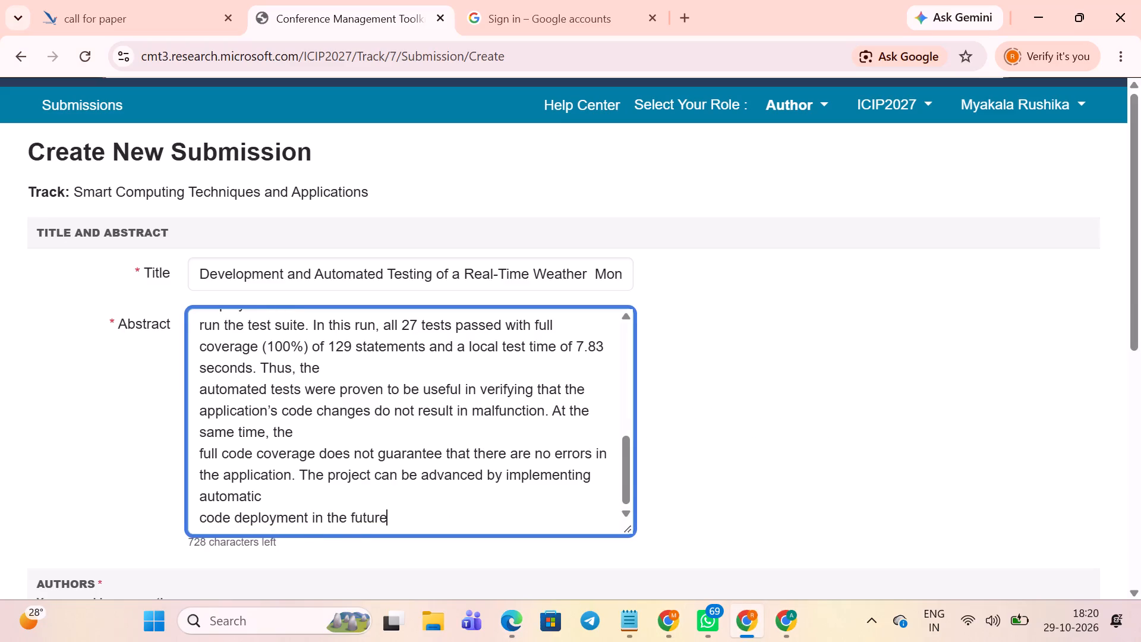
key(period)
Open a blank entry for adding a coauthor to the submission's author list.
scroll(405, 473, down, 3)
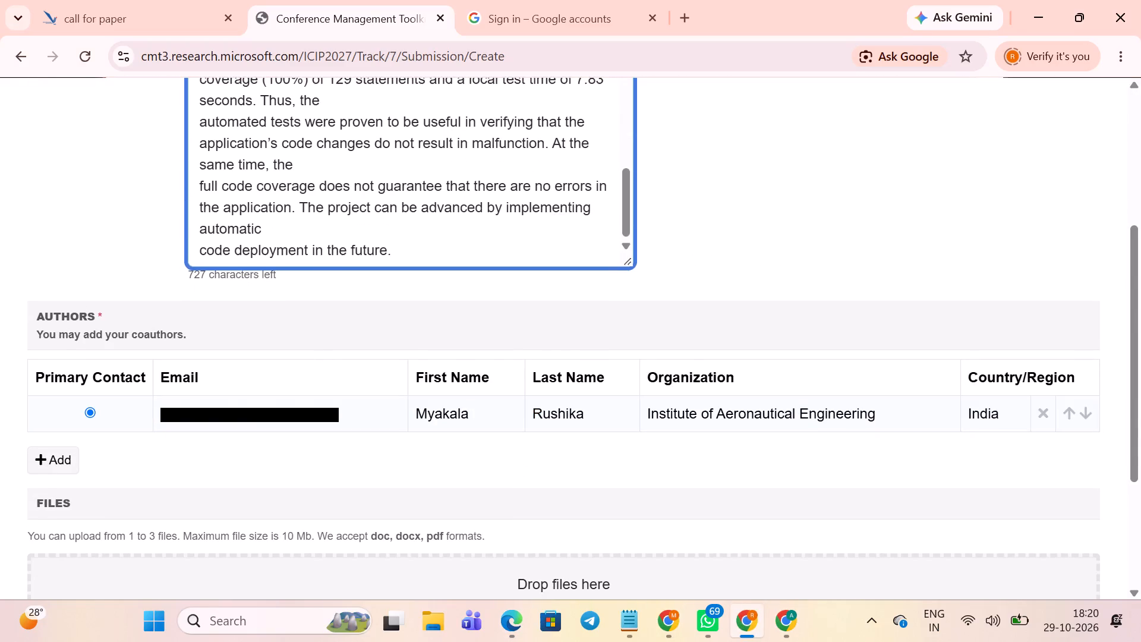
click(45, 466)
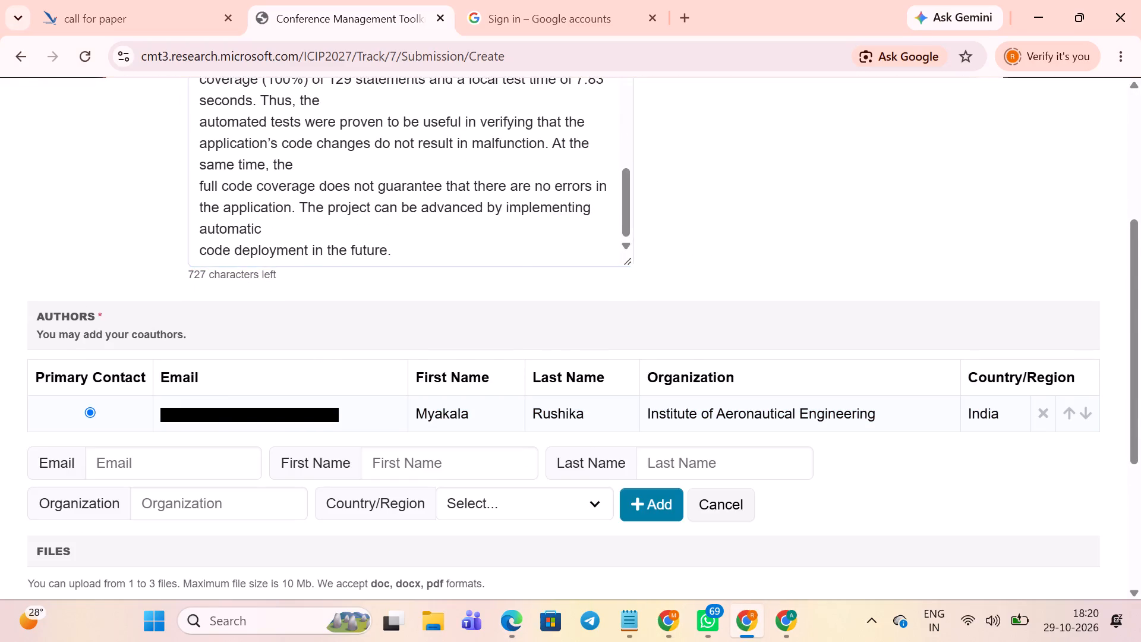
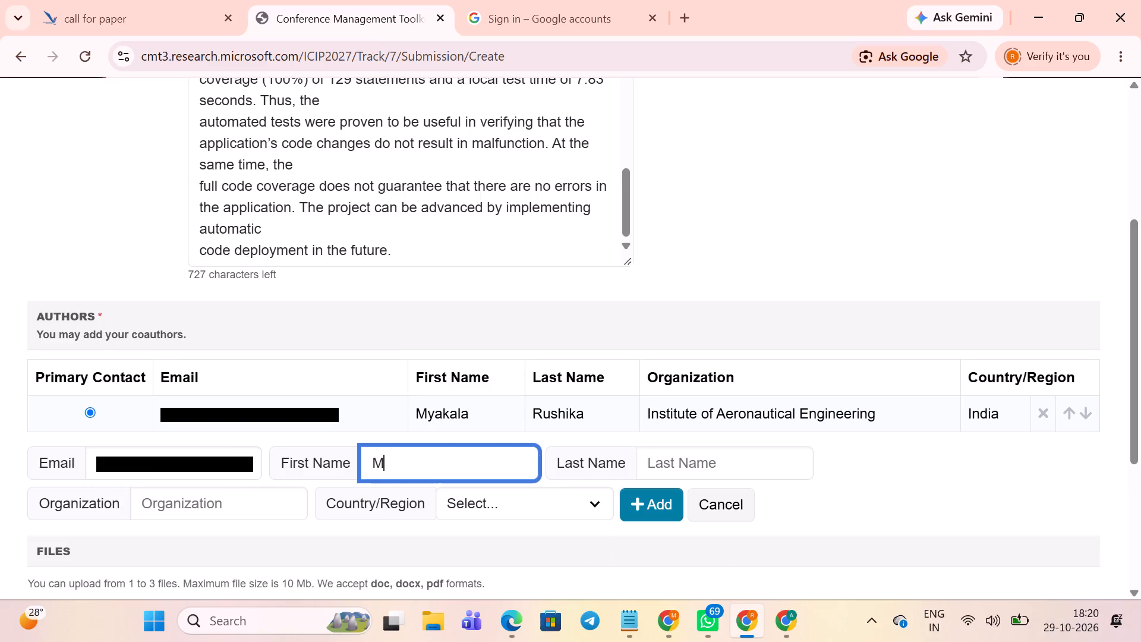
Enter the coauthor's last name, organization Koneru Lakshmaiah Education Foundation and country India, and add the coauthor to the author list.
click(718, 467)
key(l)
key(BackSpace)
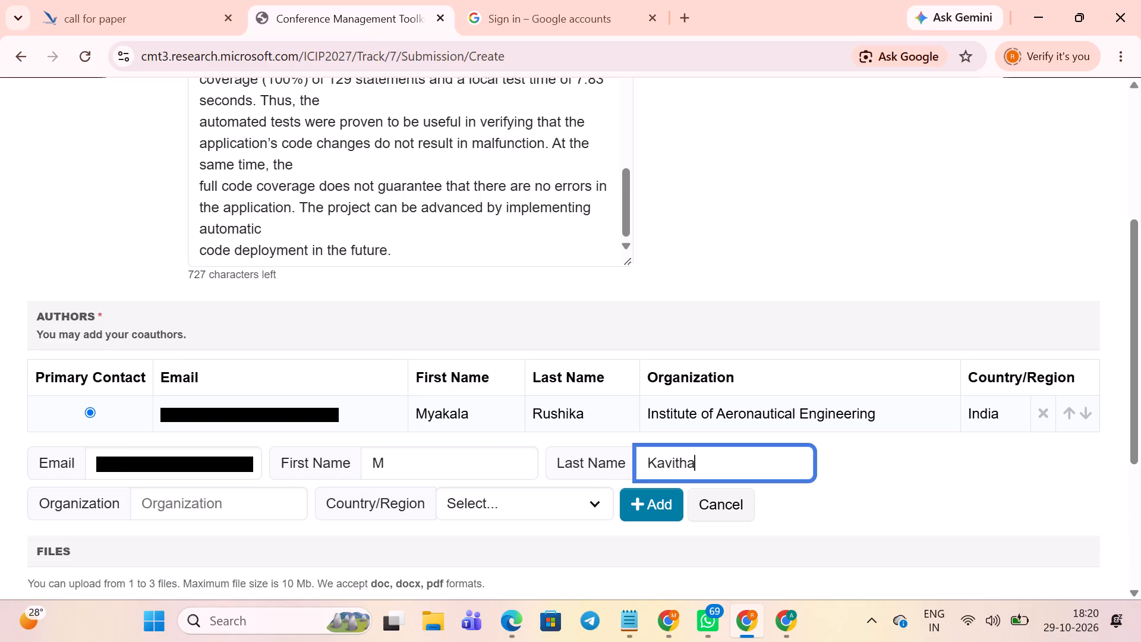
click(207, 499)
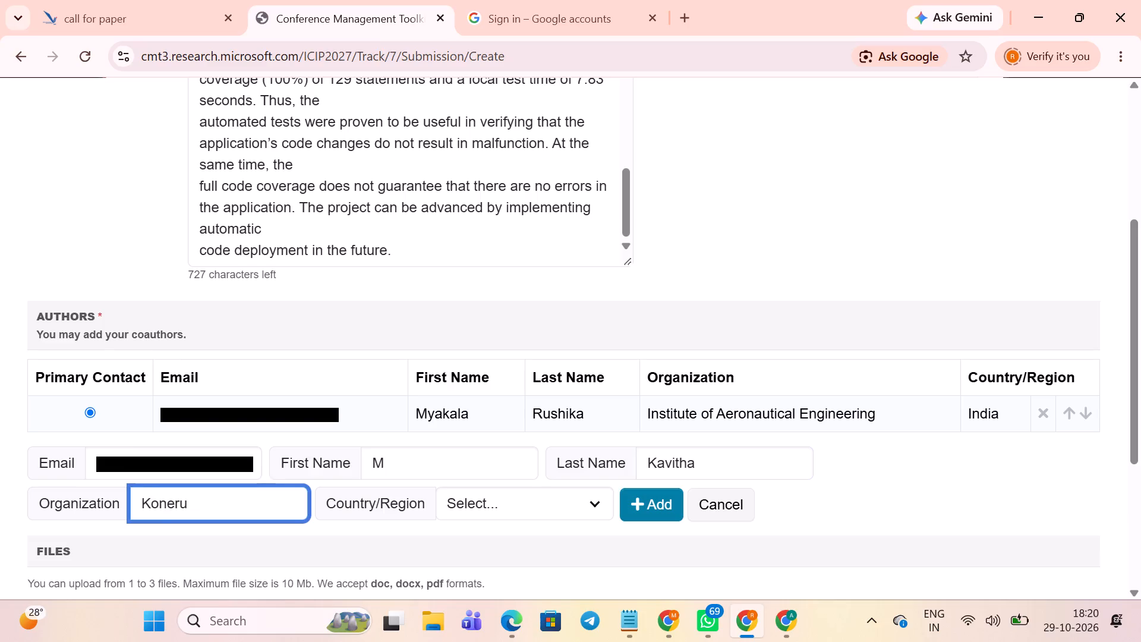
key(space)
text(ak)
text(shmaiah)
key(space)
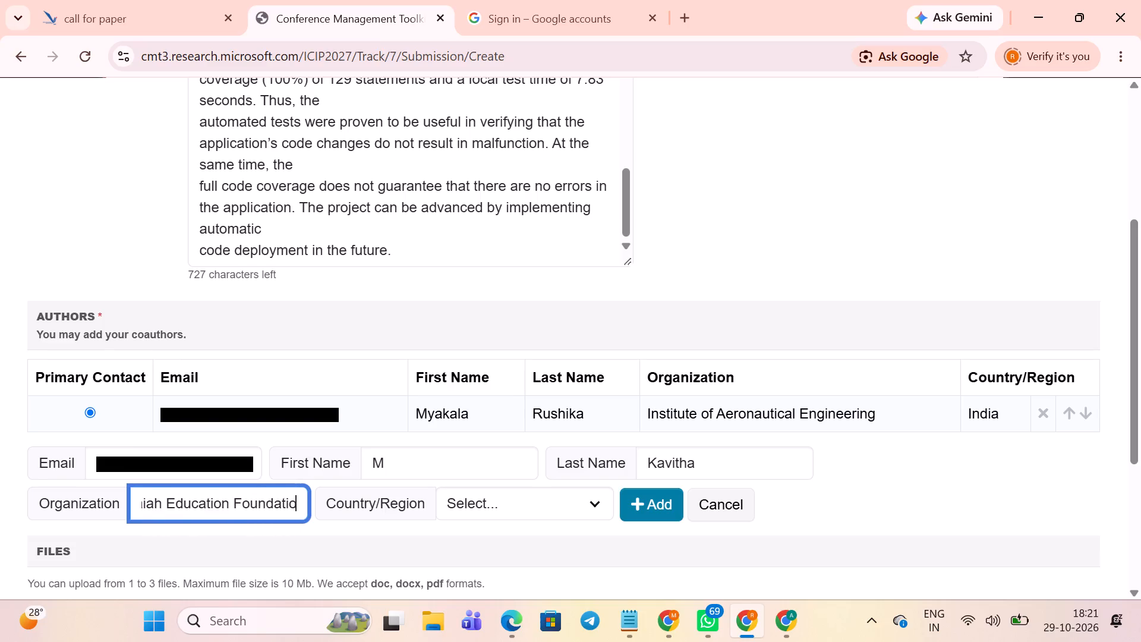
click(538, 495)
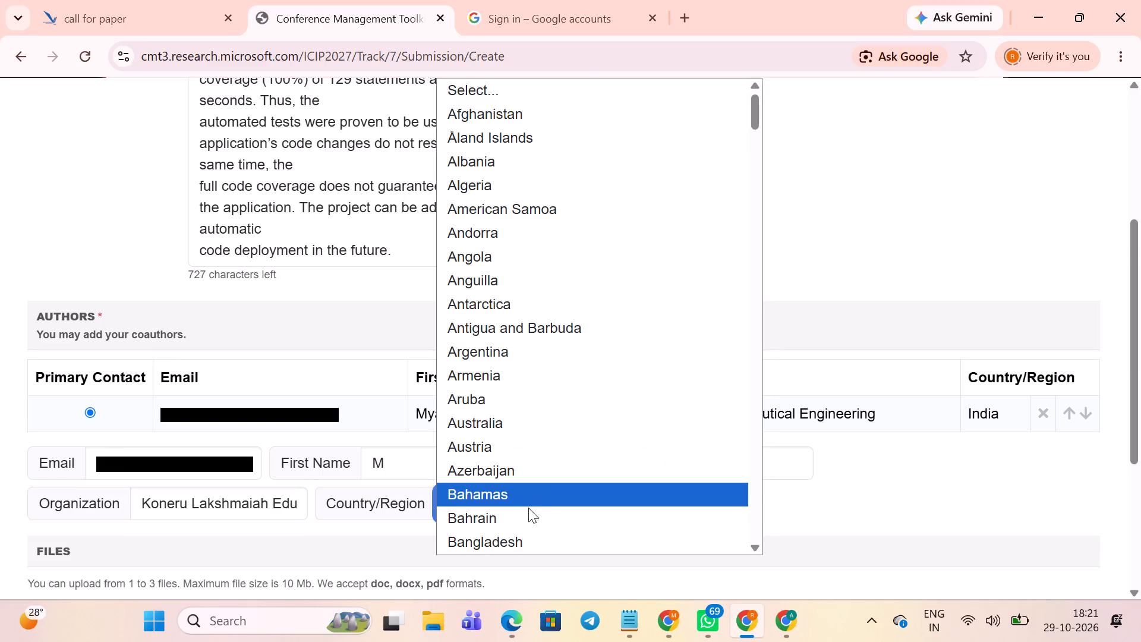
text(indi)
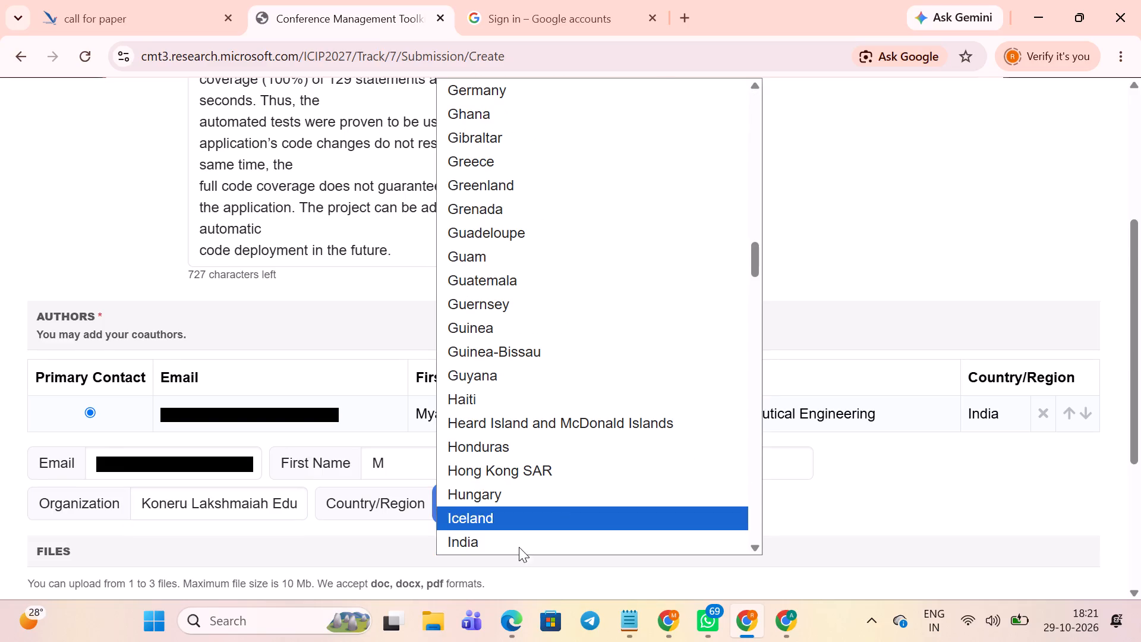
click(519, 547)
click(644, 505)
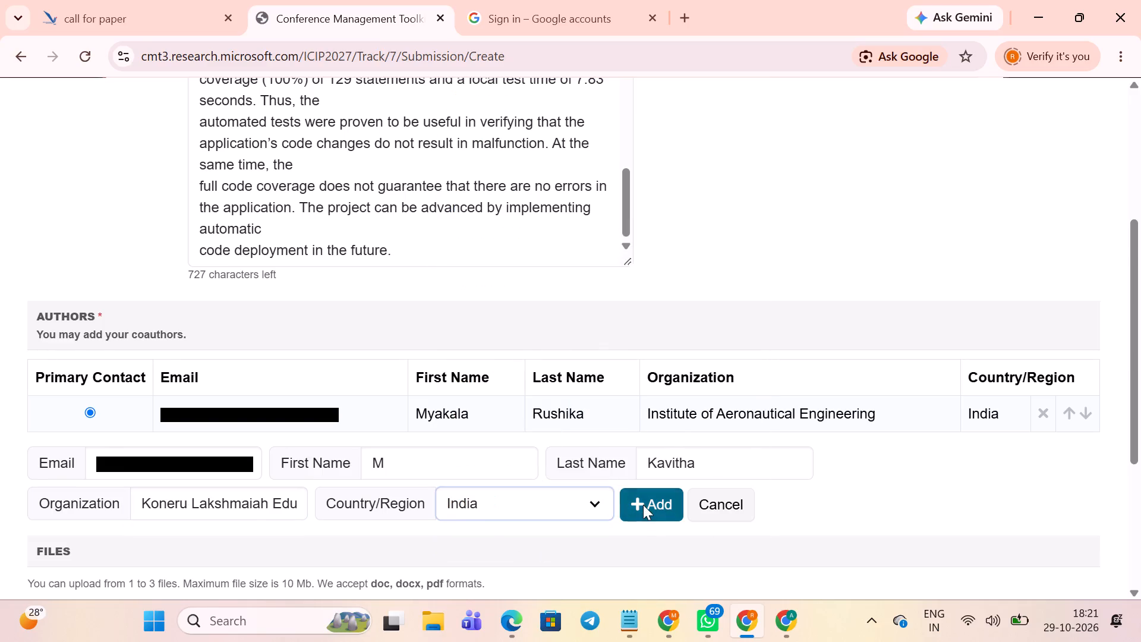
Make the coauthor from Koneru Lakshmaiah Education Foundation the submission's primary contact.
click(119, 440)
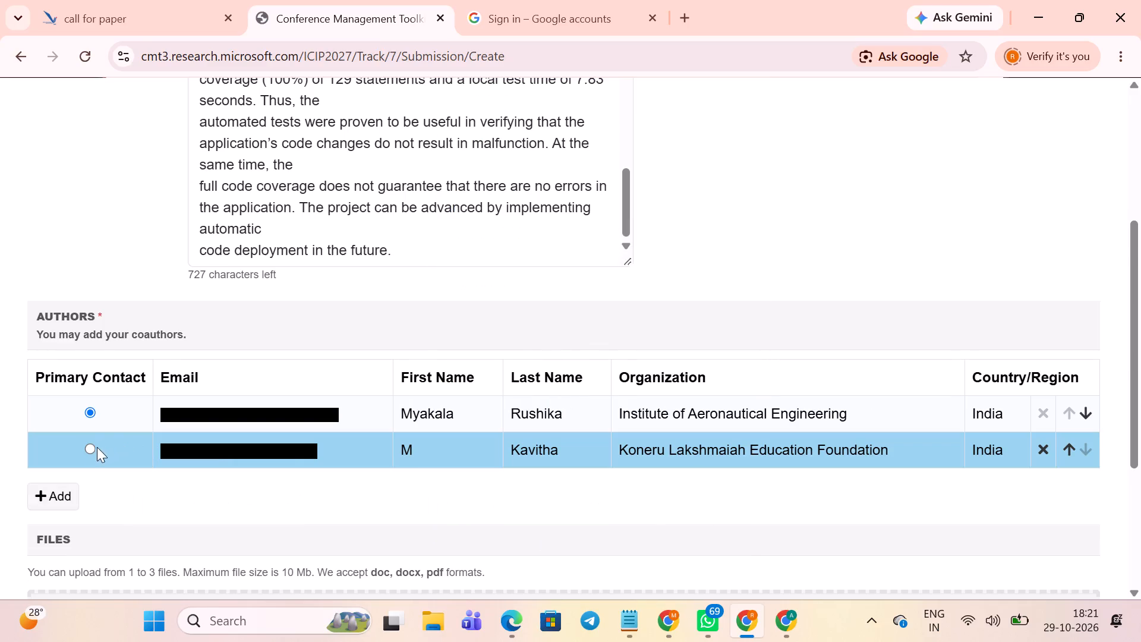
click(87, 451)
Open another blank coauthor entry and enter the coauthor's email address.
click(66, 498)
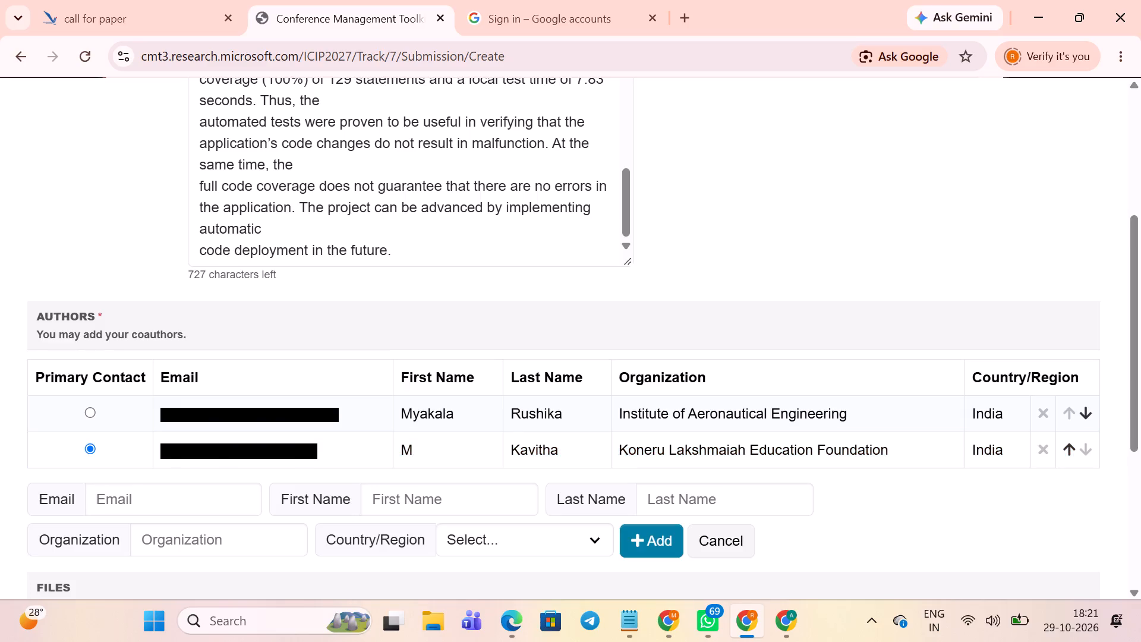
click(119, 503)
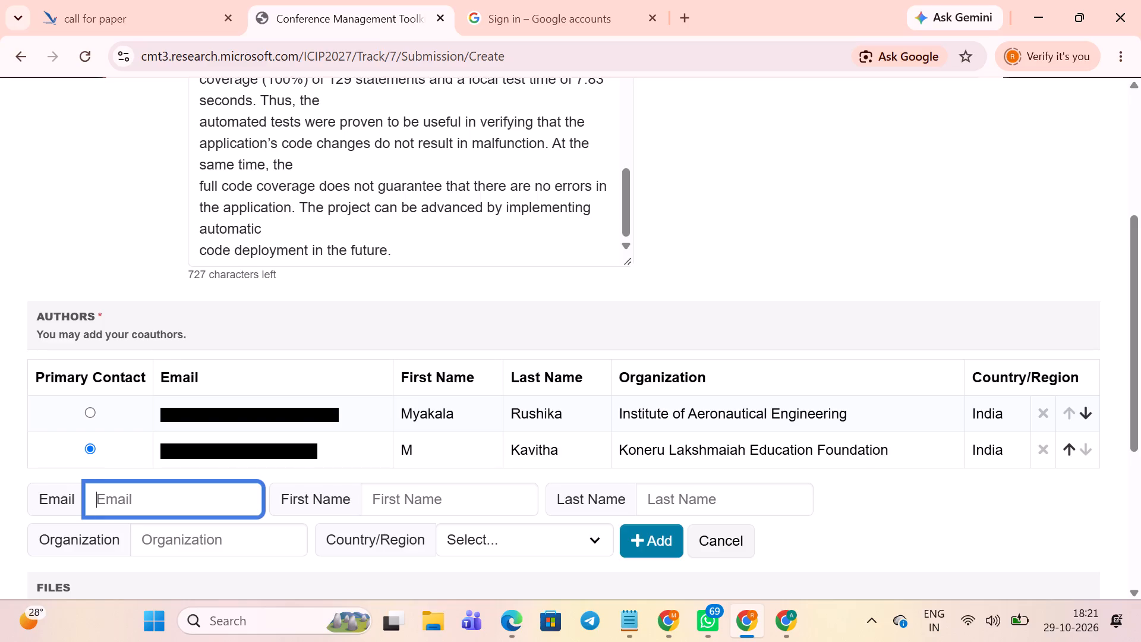
key(d)
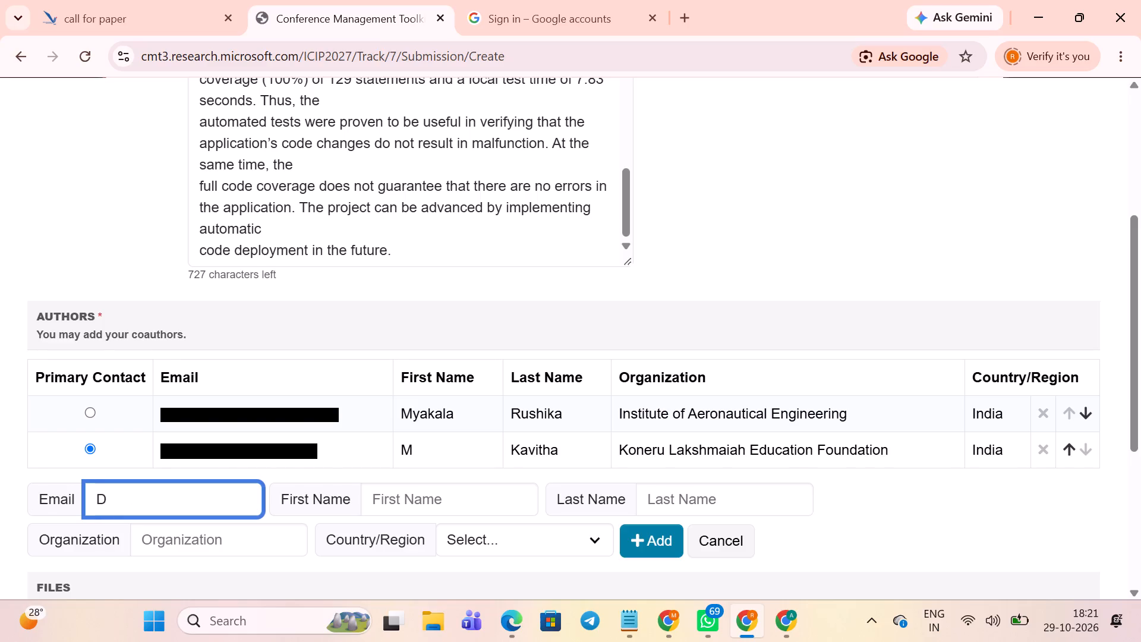
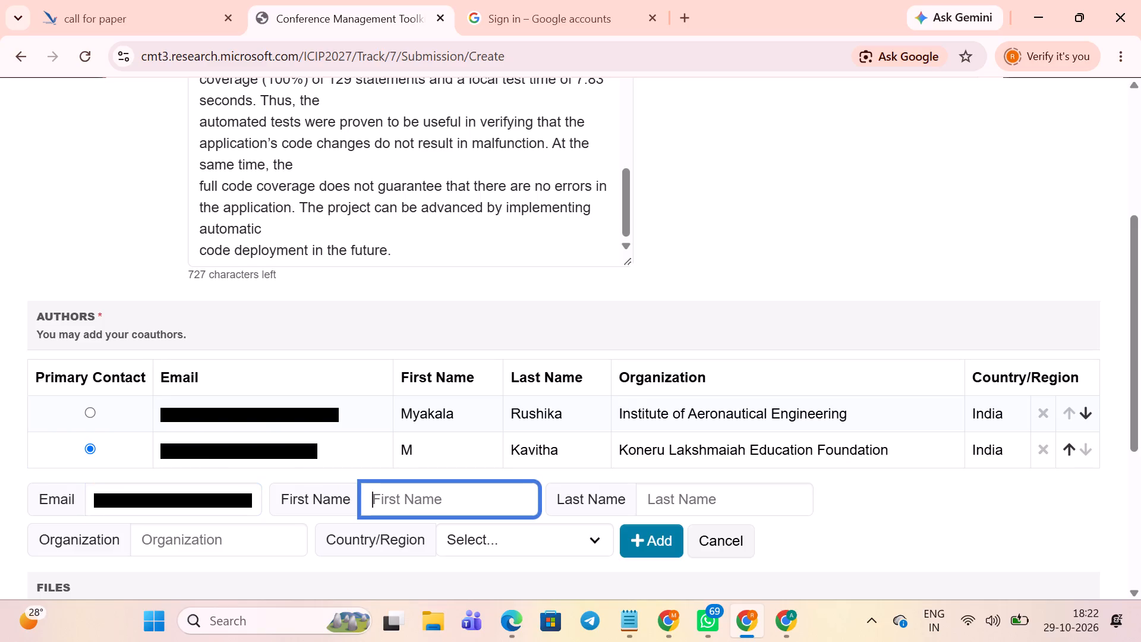
Fill in the new coauthor's first name, last name, organization Institute of Aeronautical Engineering and country India.
click(663, 506)
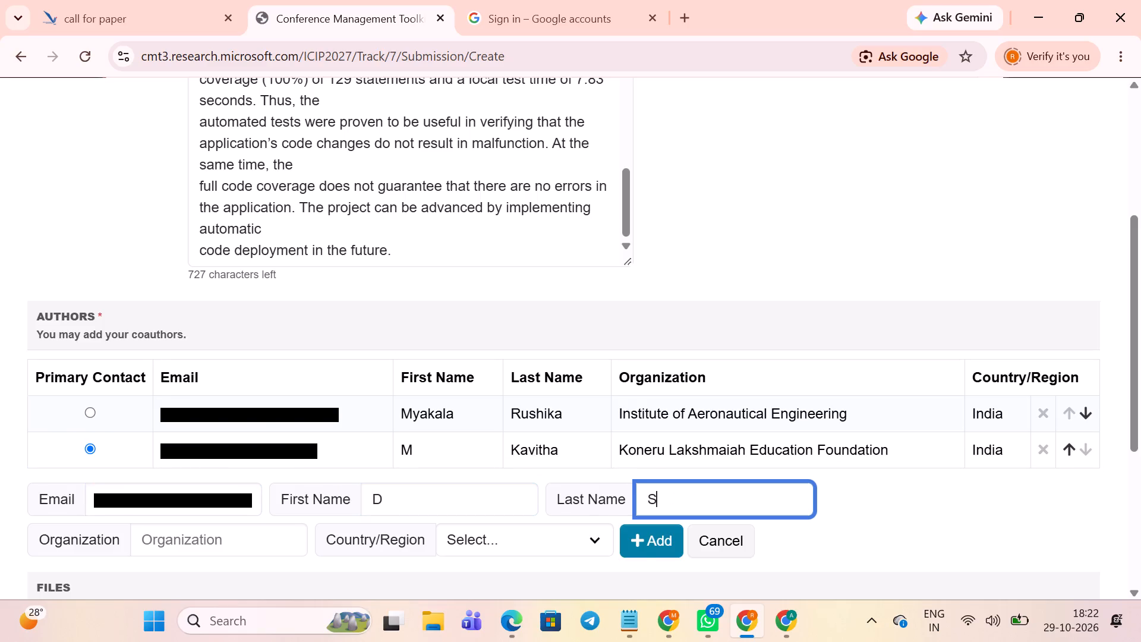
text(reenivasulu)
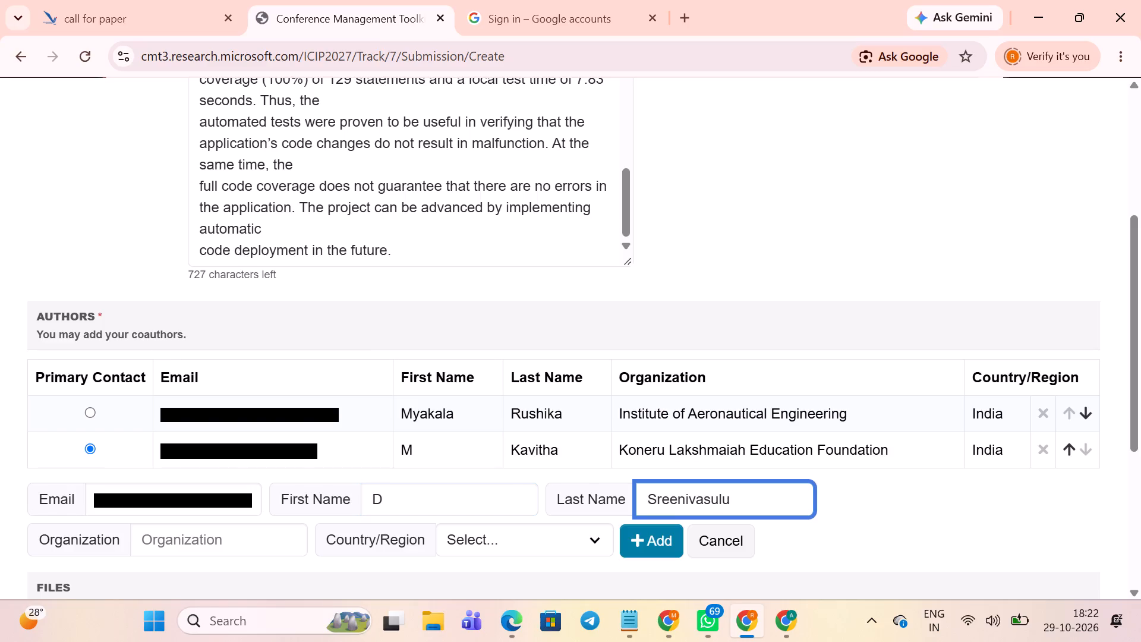
click(213, 539)
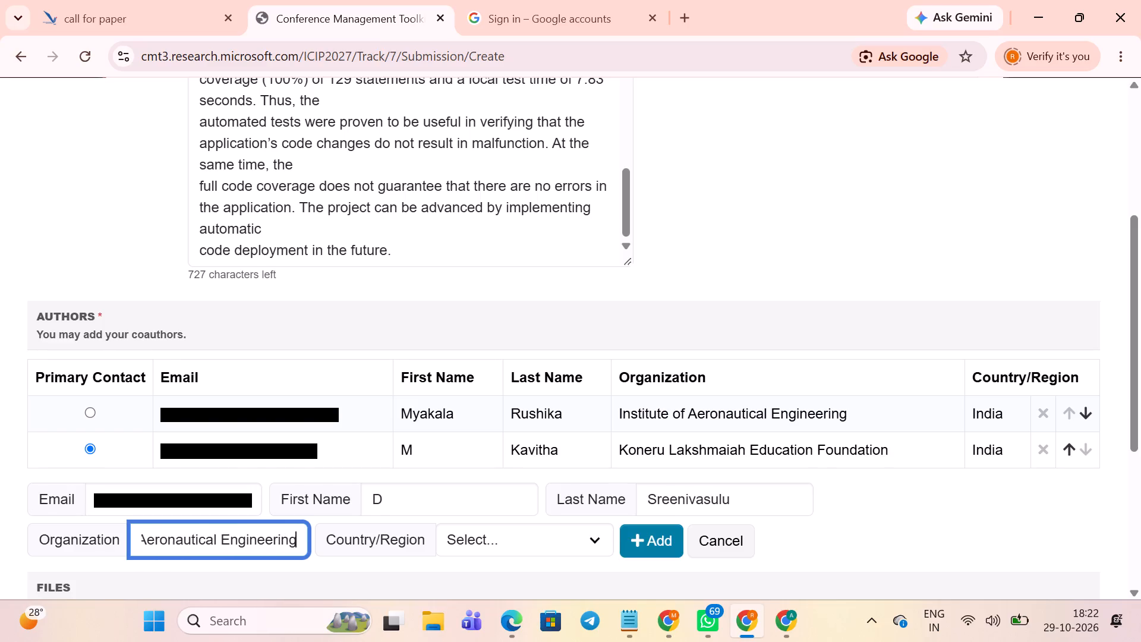
drag(458, 536, 464, 534)
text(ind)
click(450, 549)
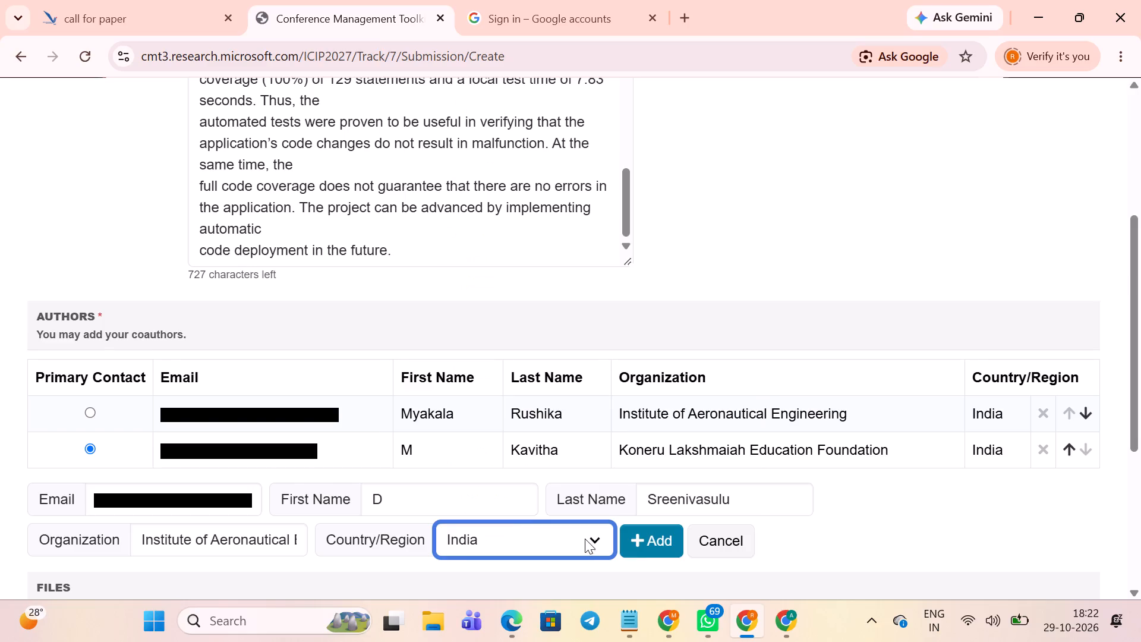
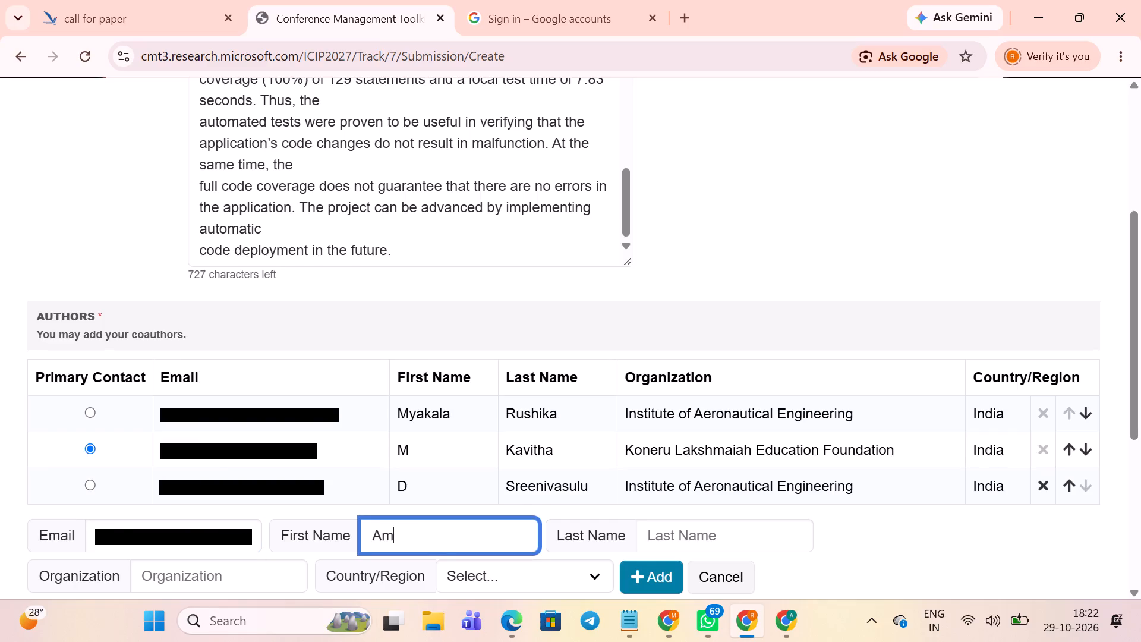
Complete the first name of the coauthor in the open coauthor entry.
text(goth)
Enter the new coauthor's last name and copy the organization Institute of Aeronautical Engineering from the last listed author into the entry.
click(650, 530)
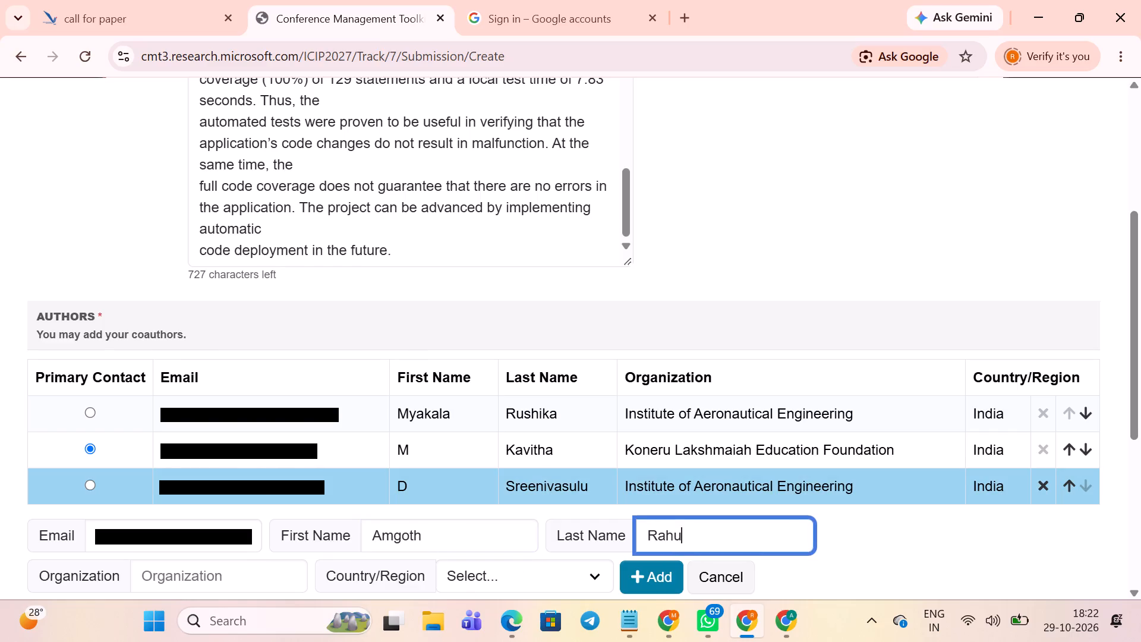
scroll(218, 602, down, 1)
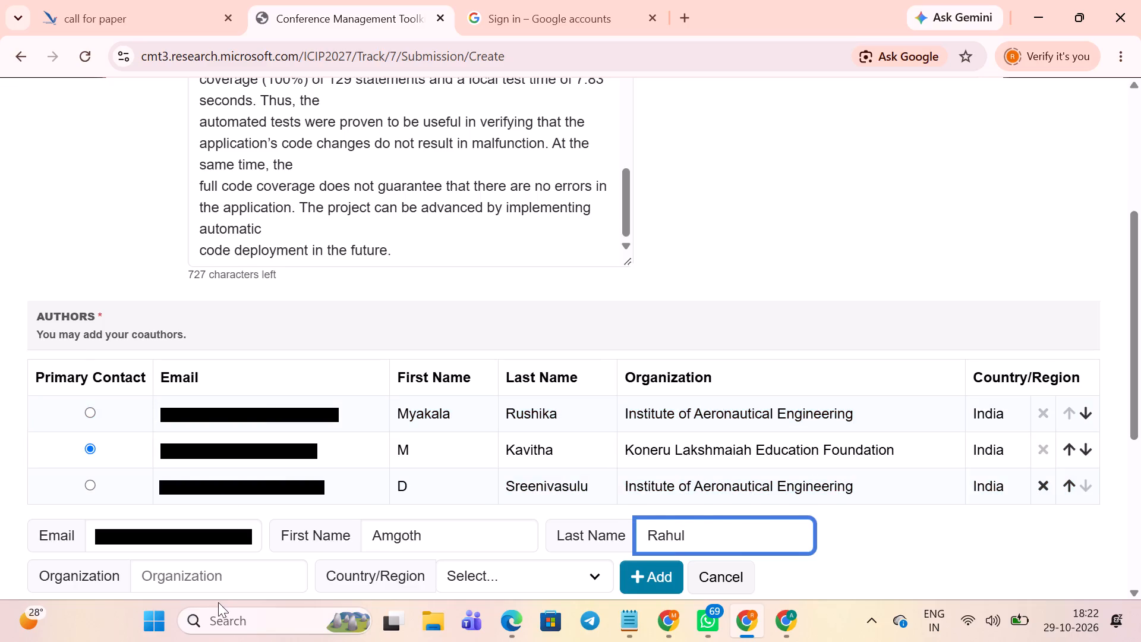
scroll(218, 602, down, 1)
drag(866, 493, 868, 493)
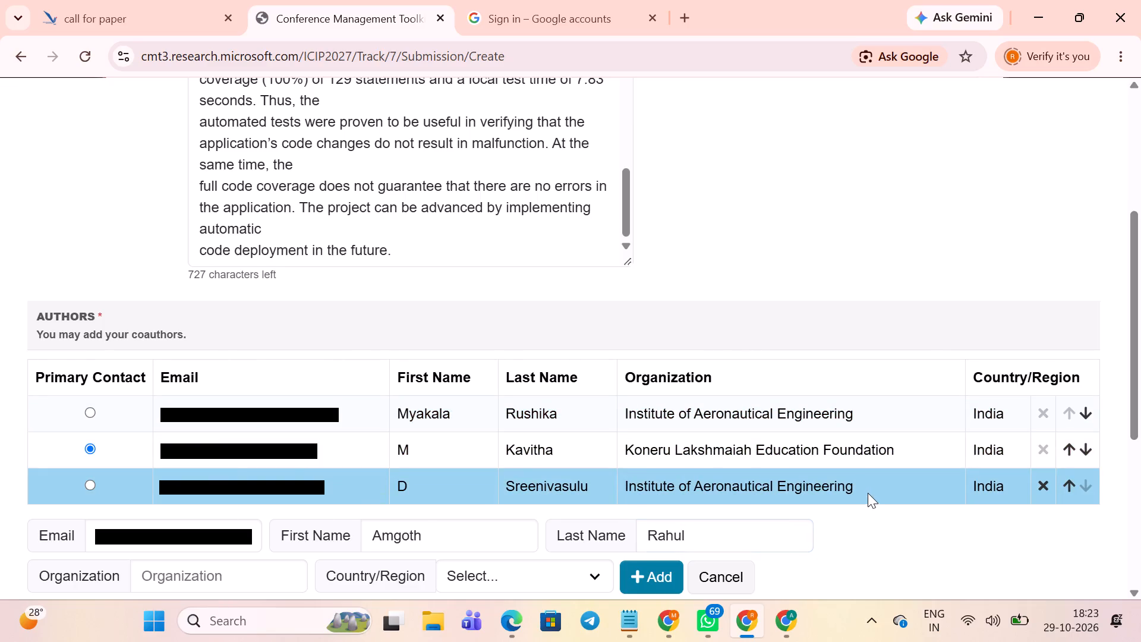
drag(868, 493, 781, 516)
click(906, 517)
drag(858, 491, 685, 494)
click(814, 266)
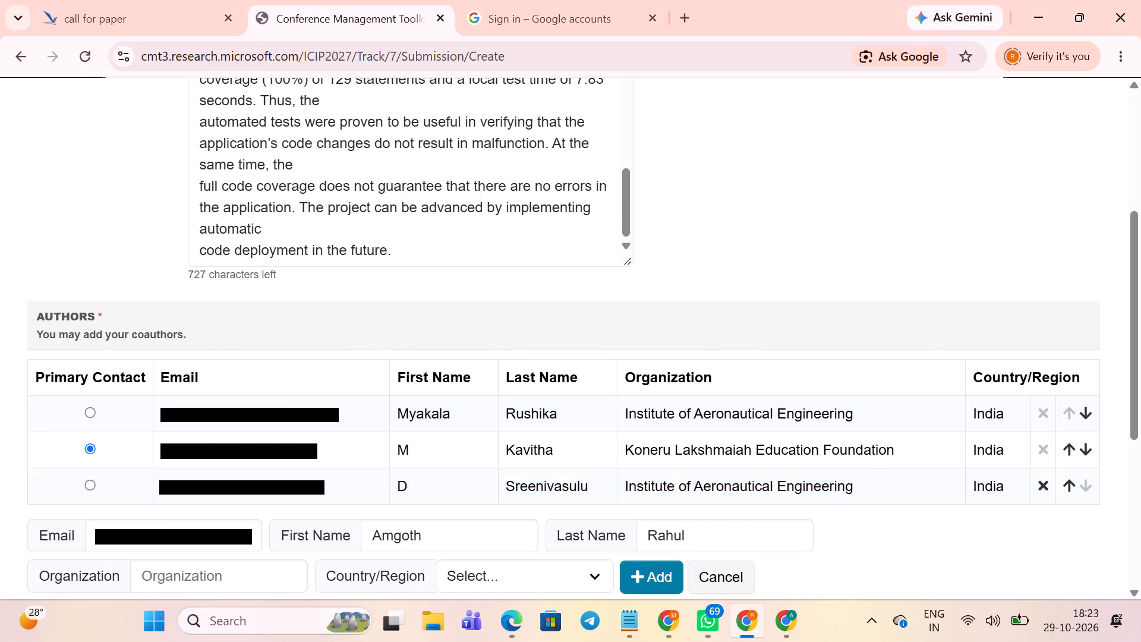
drag(622, 483, 644, 486)
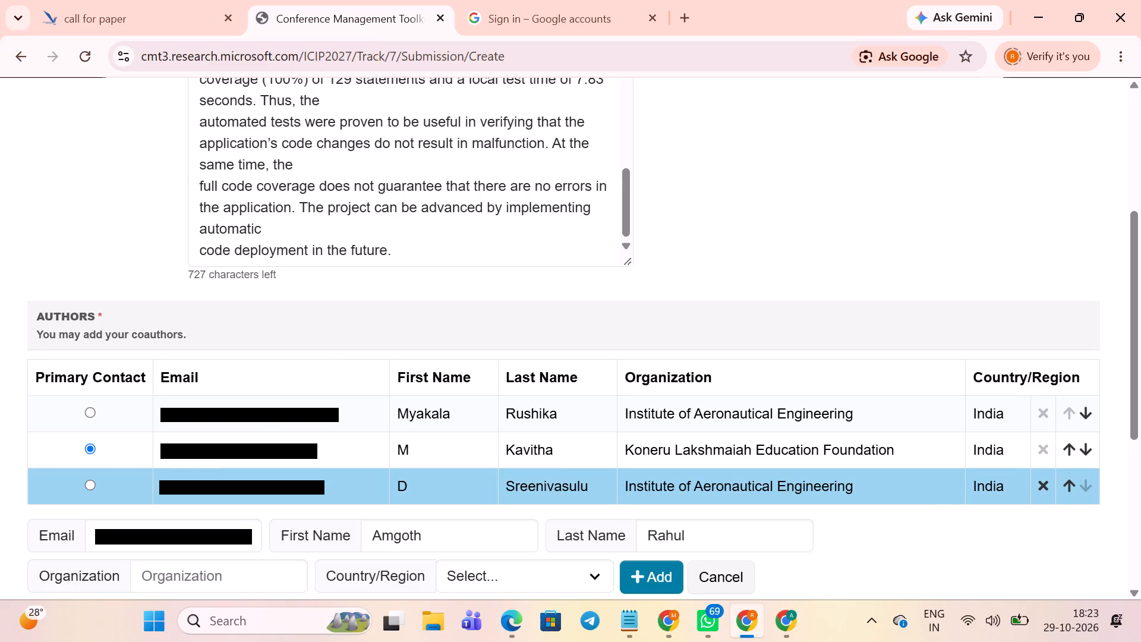
drag(644, 486, 931, 495)
key(ctrl+c)
scroll(674, 432, down, 3)
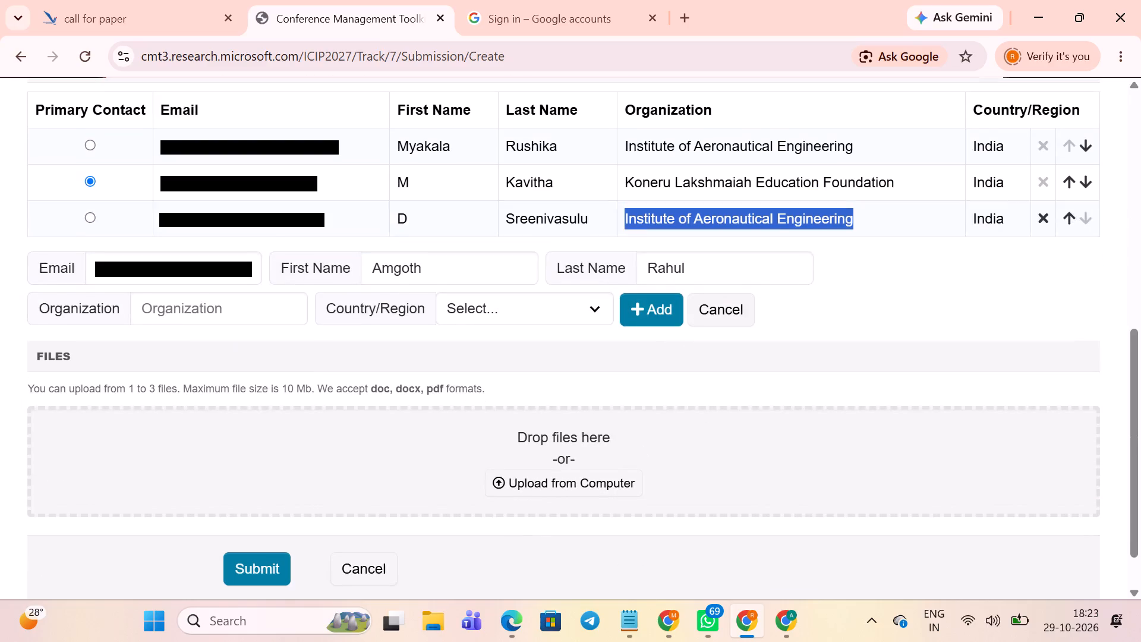
click(182, 308)
key(ctrl+v)
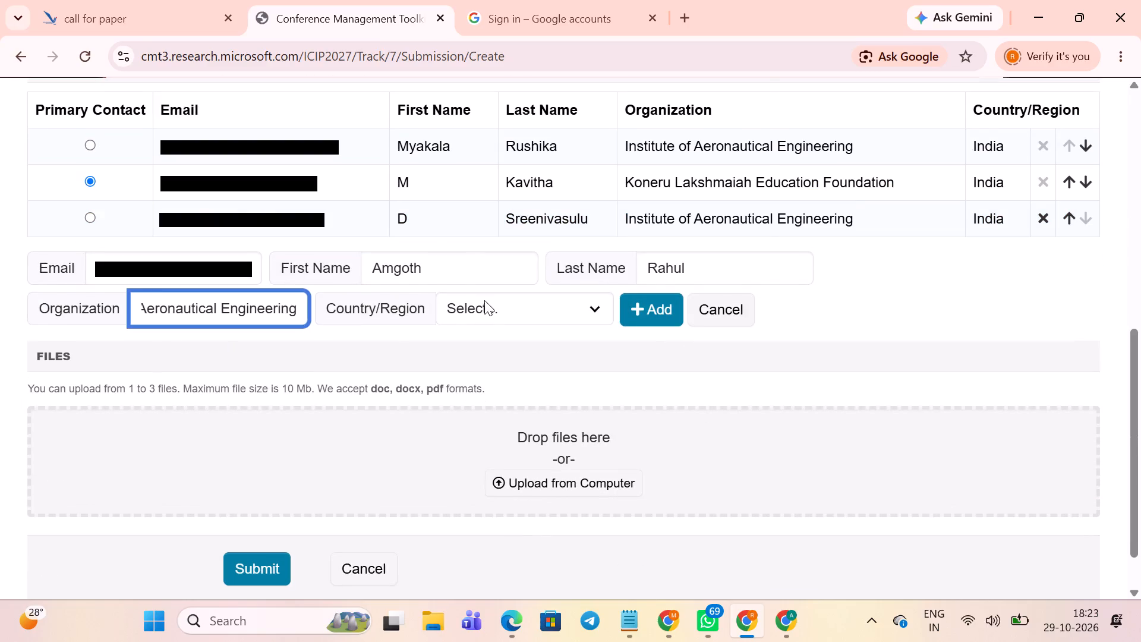
Set the new coauthor's country to India.
click(486, 300)
text(ind)
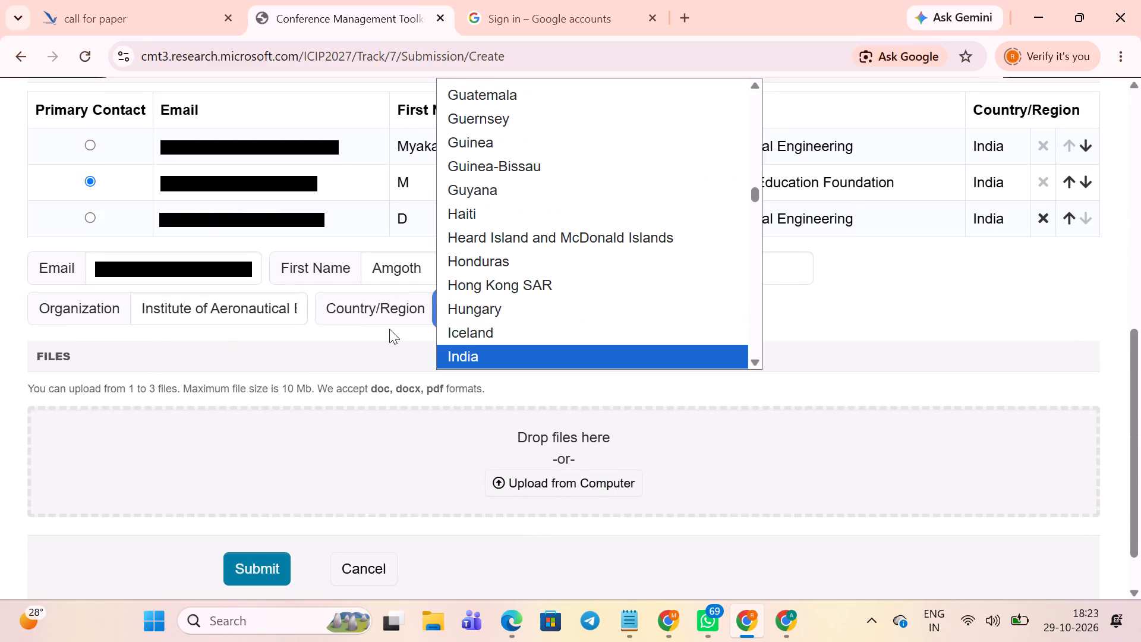
click(467, 347)
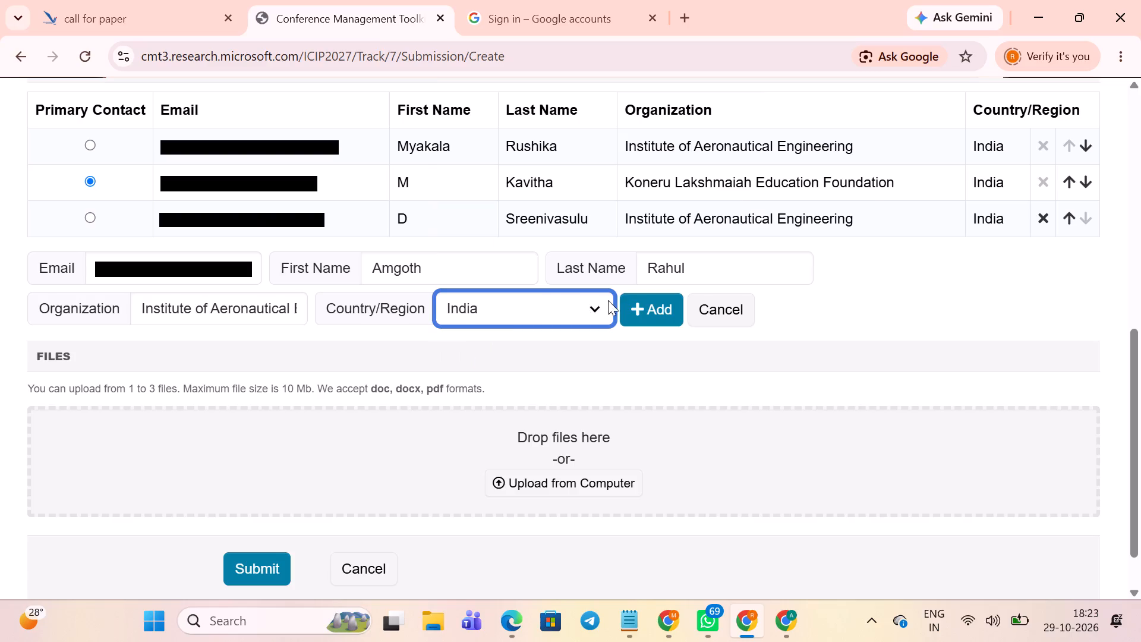
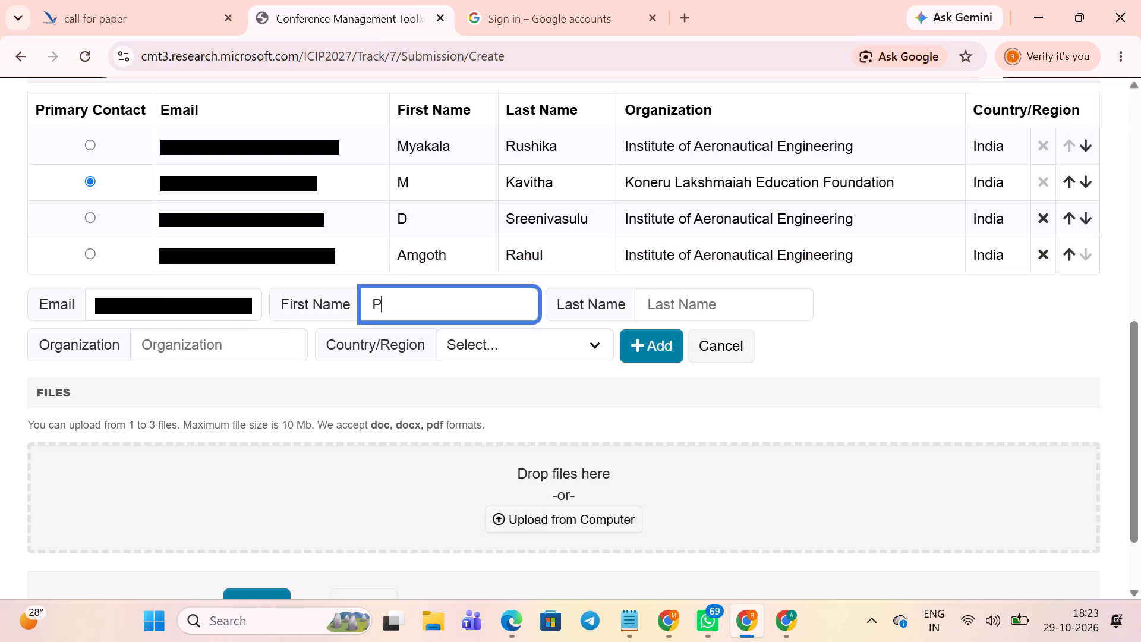
Enter the first and last name of the last coauthor in the new author entry.
key(BackSpace)
key(BackSpace)
key(BackSpace)
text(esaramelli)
click(793, 306)
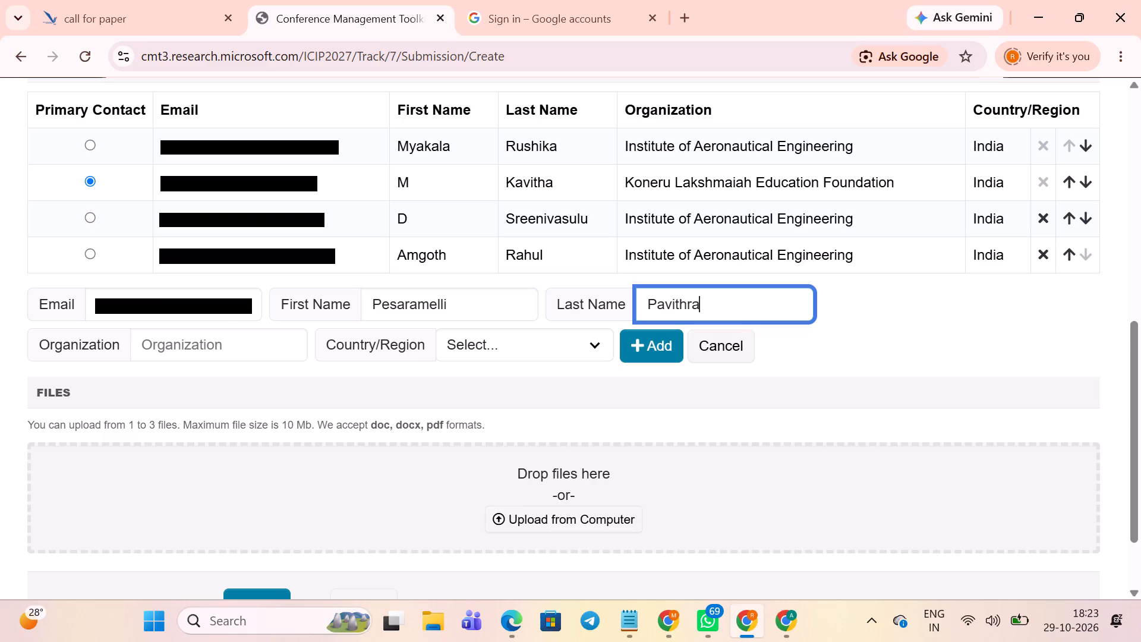
Set the organization to Institute of Aeronautical Engineering and the country to India, and add the coauthor to the author list.
click(297, 340)
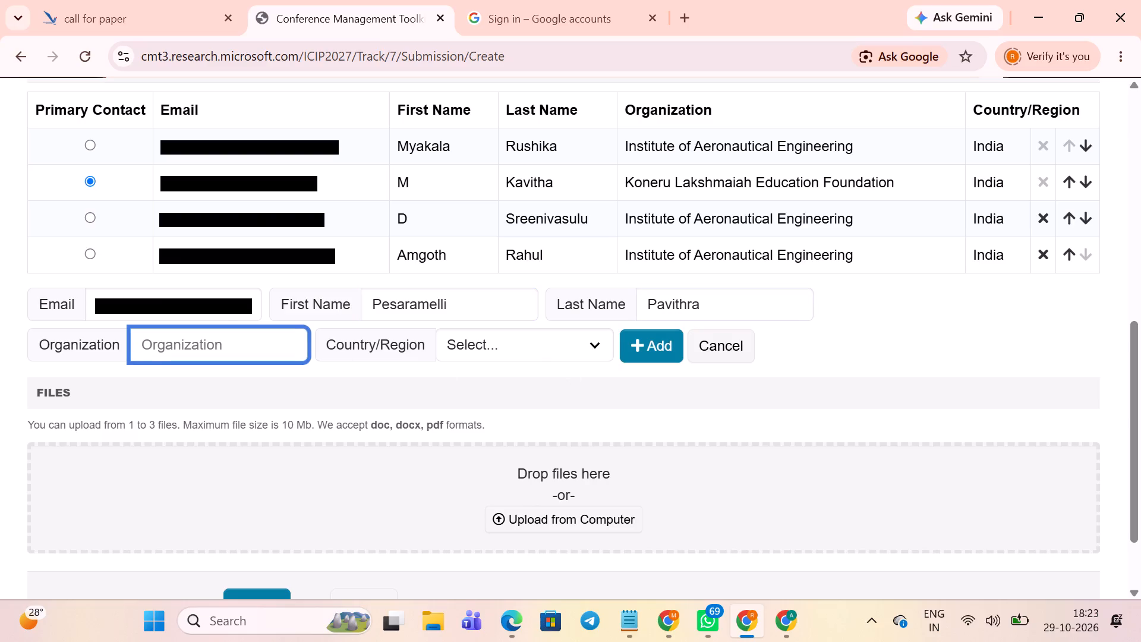
key(ctrl+v)
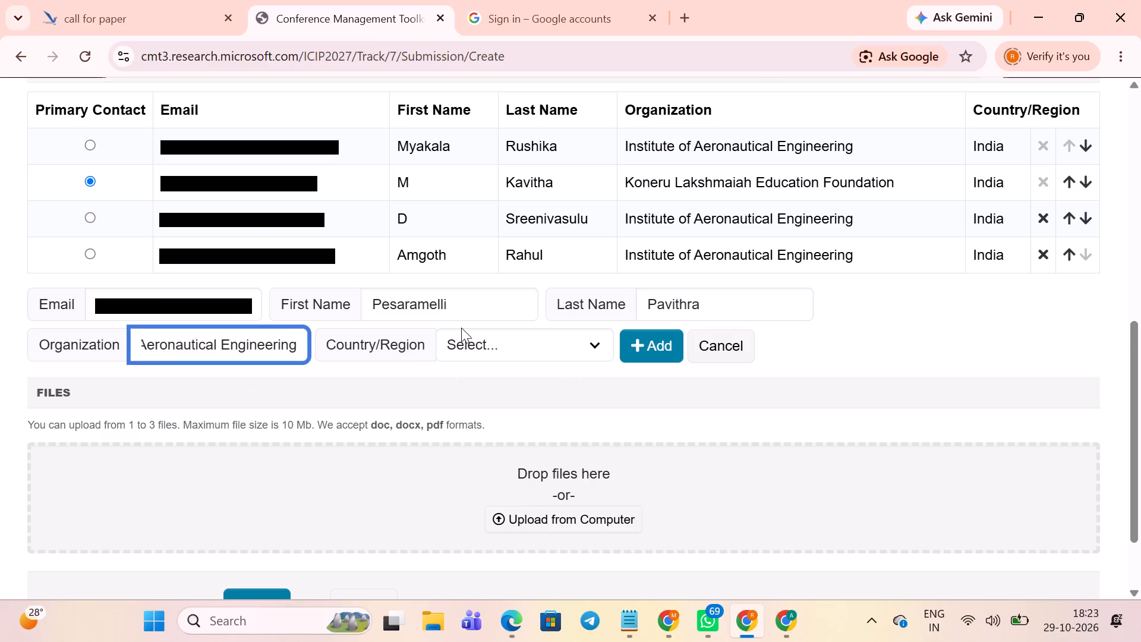
click(471, 336)
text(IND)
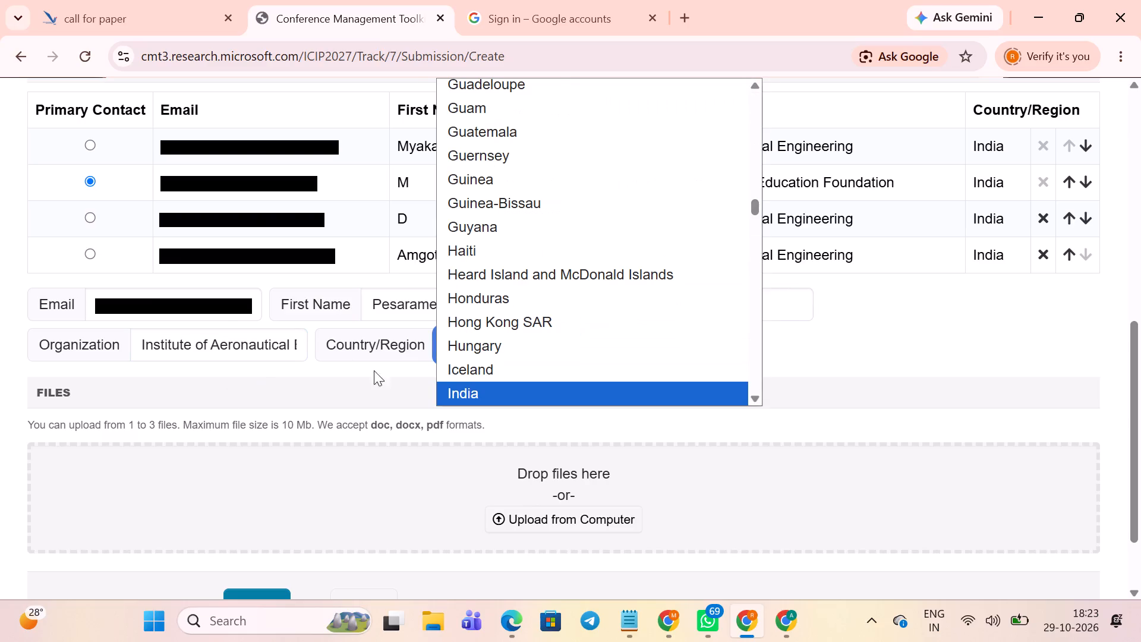
click(568, 405)
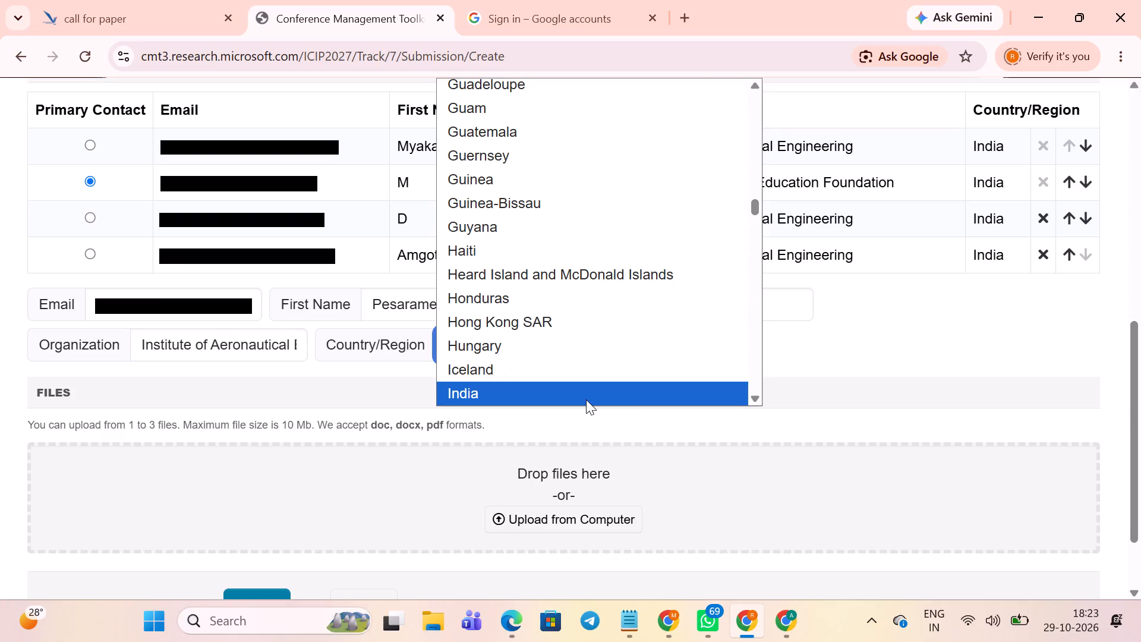
click(585, 398)
click(647, 353)
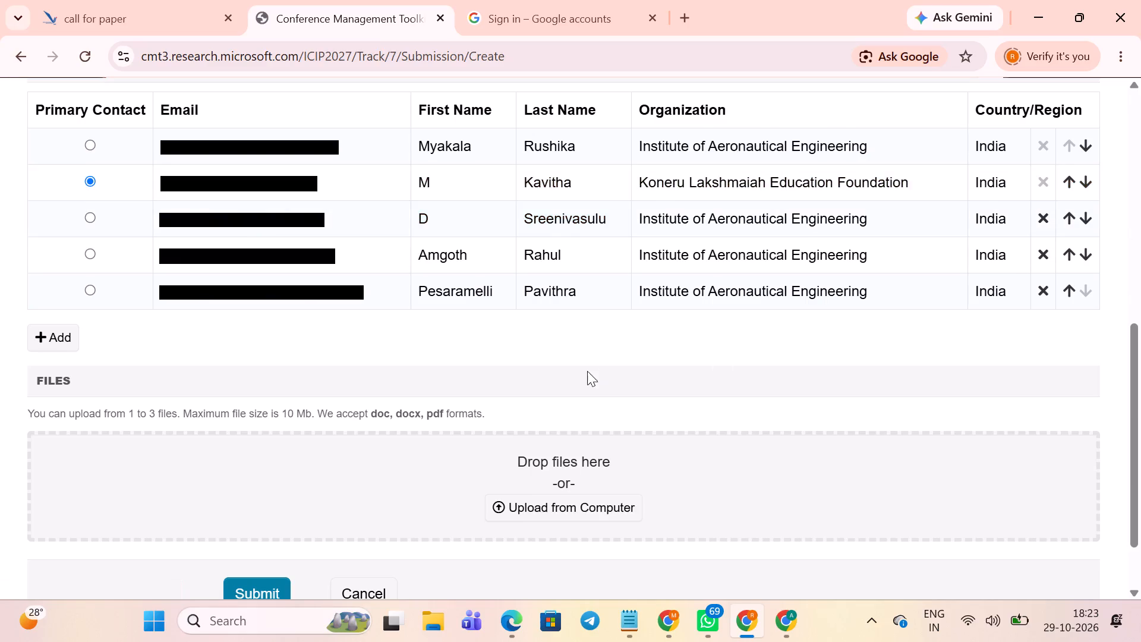
Upload Project_PR_40.pdf from the Desktop as the submission file.
scroll(586, 371, up, 1)
scroll(573, 379, down, 1)
scroll(600, 421, down, 1)
drag(600, 421, 614, 415)
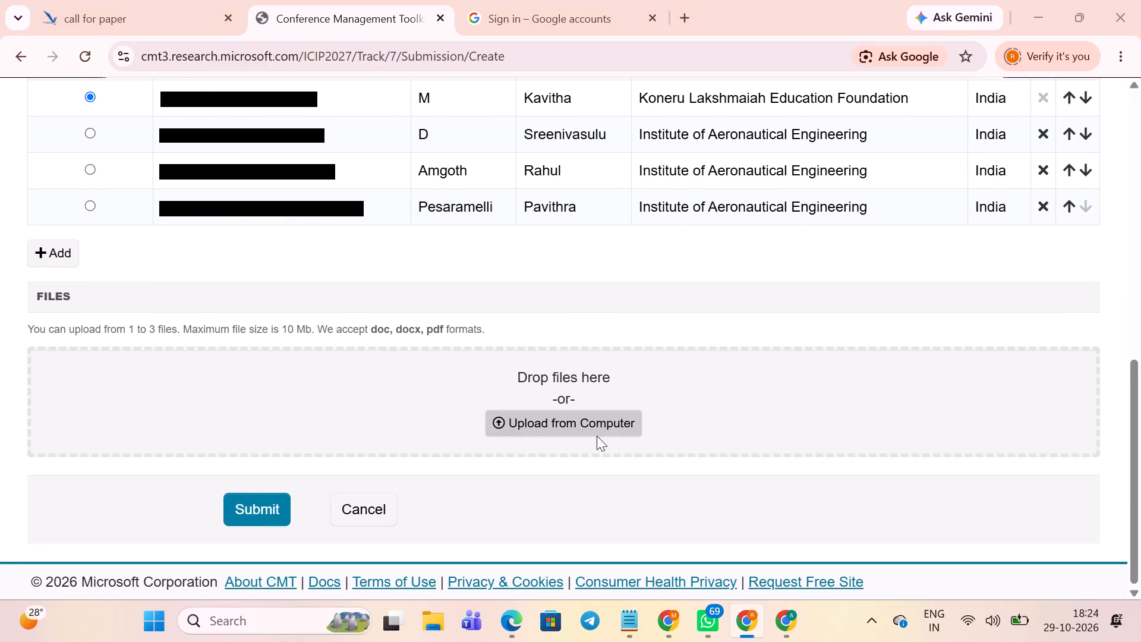
scroll(376, 206, down, 7)
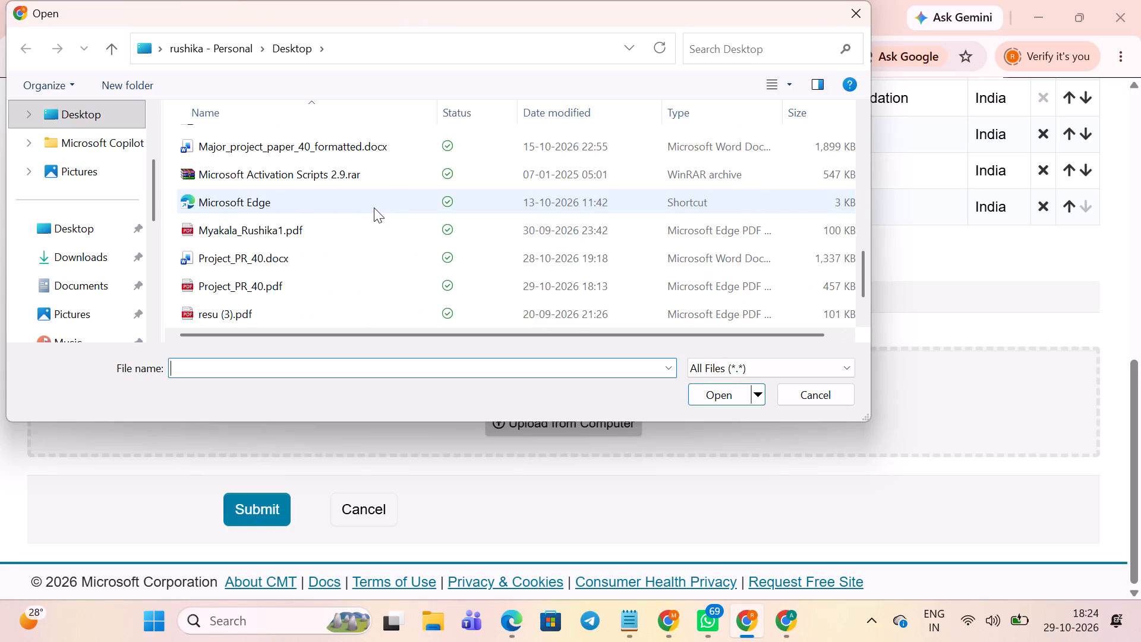
click(306, 286)
click(733, 388)
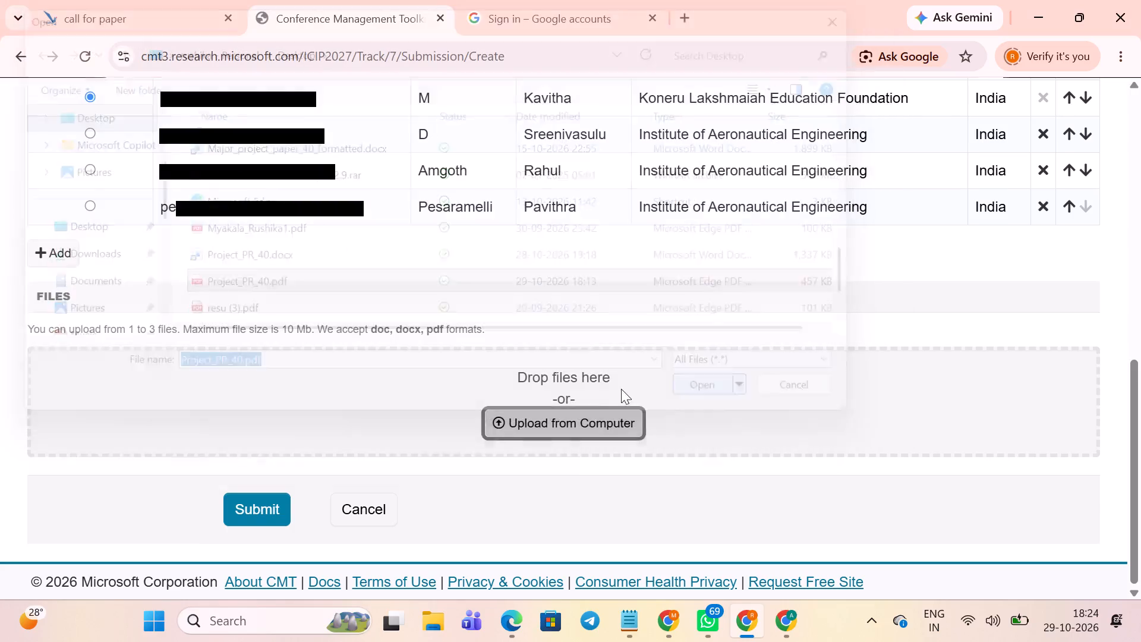
Try to submit the completed paper submission form.
scroll(600, 391, down, 3)
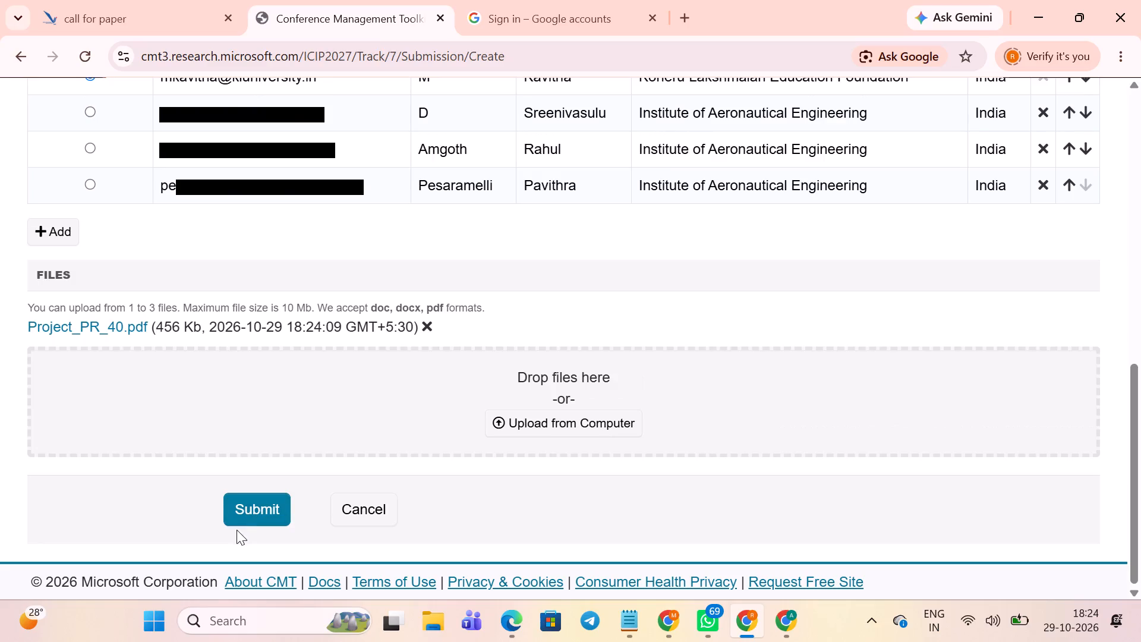
drag(238, 515, 247, 511)
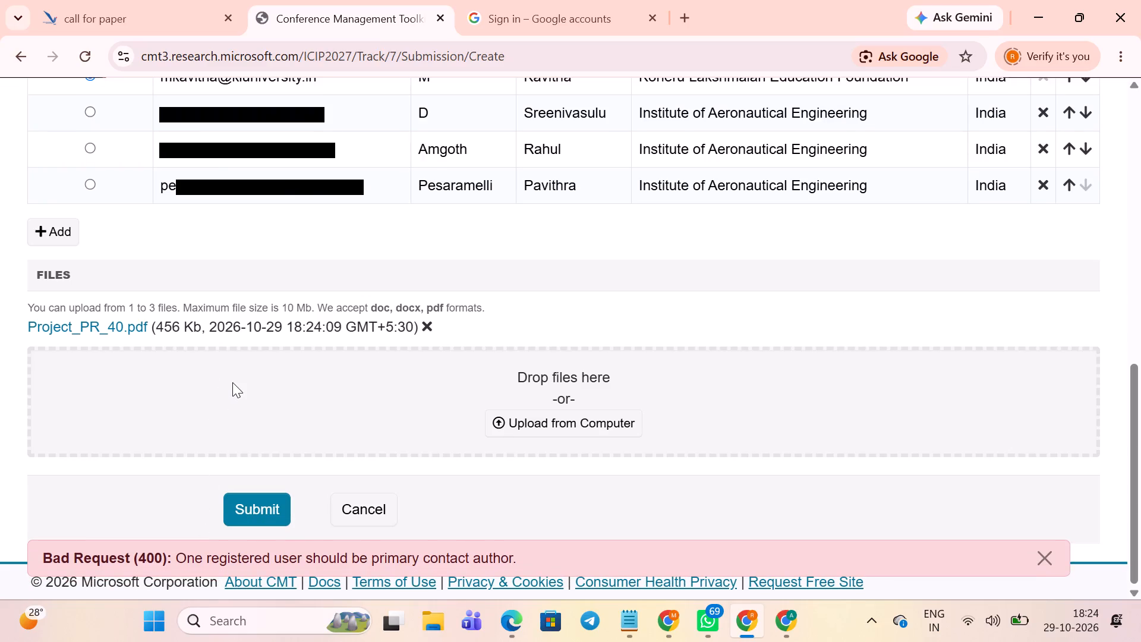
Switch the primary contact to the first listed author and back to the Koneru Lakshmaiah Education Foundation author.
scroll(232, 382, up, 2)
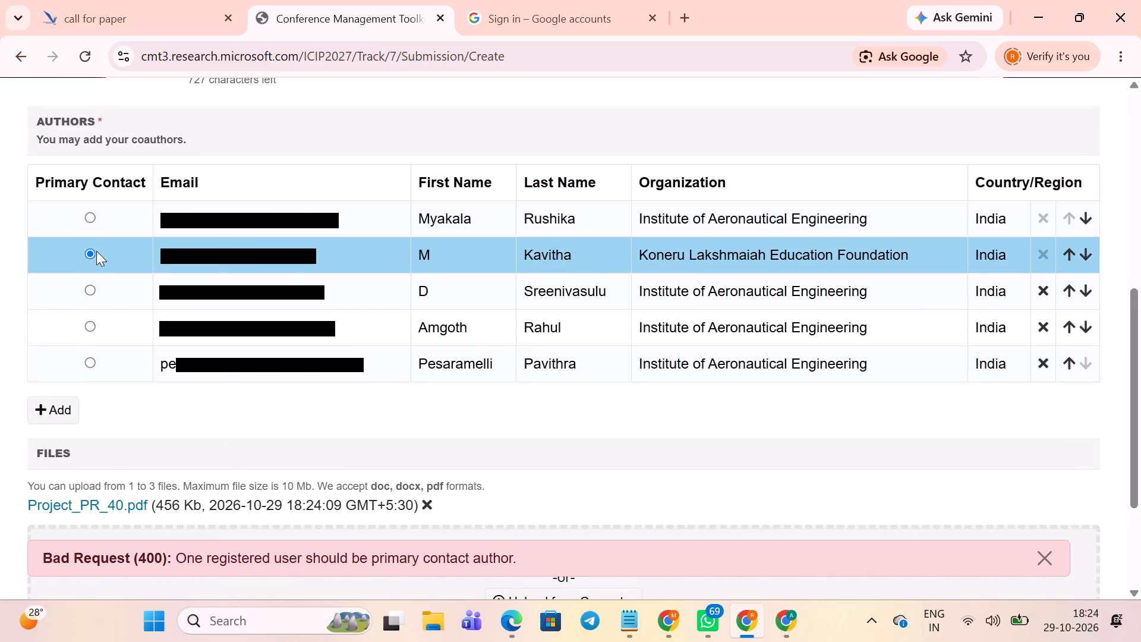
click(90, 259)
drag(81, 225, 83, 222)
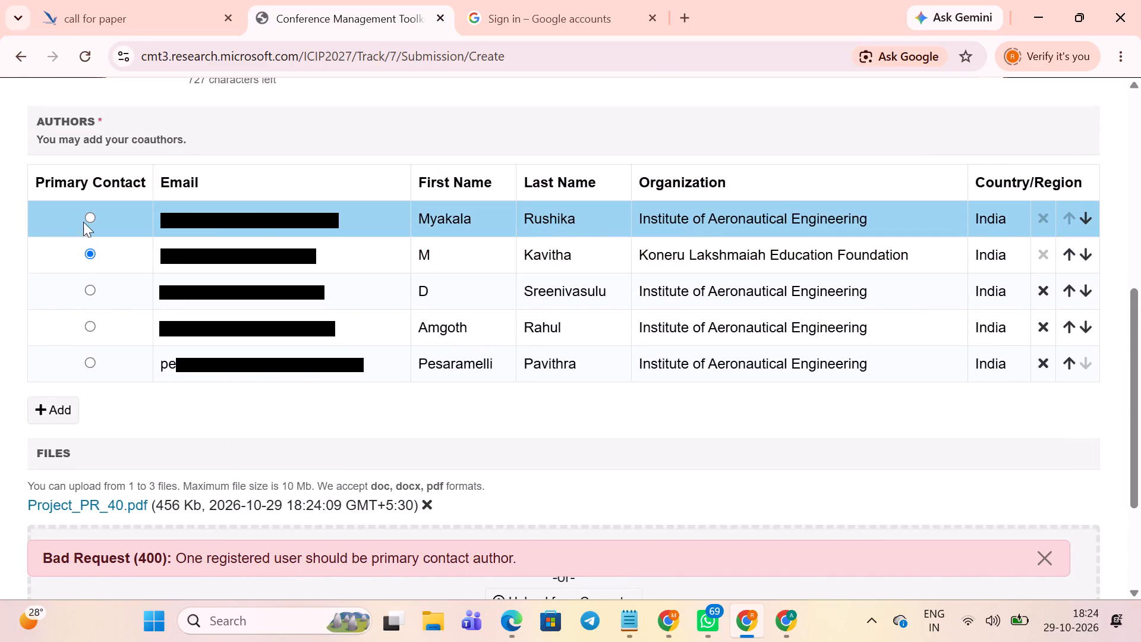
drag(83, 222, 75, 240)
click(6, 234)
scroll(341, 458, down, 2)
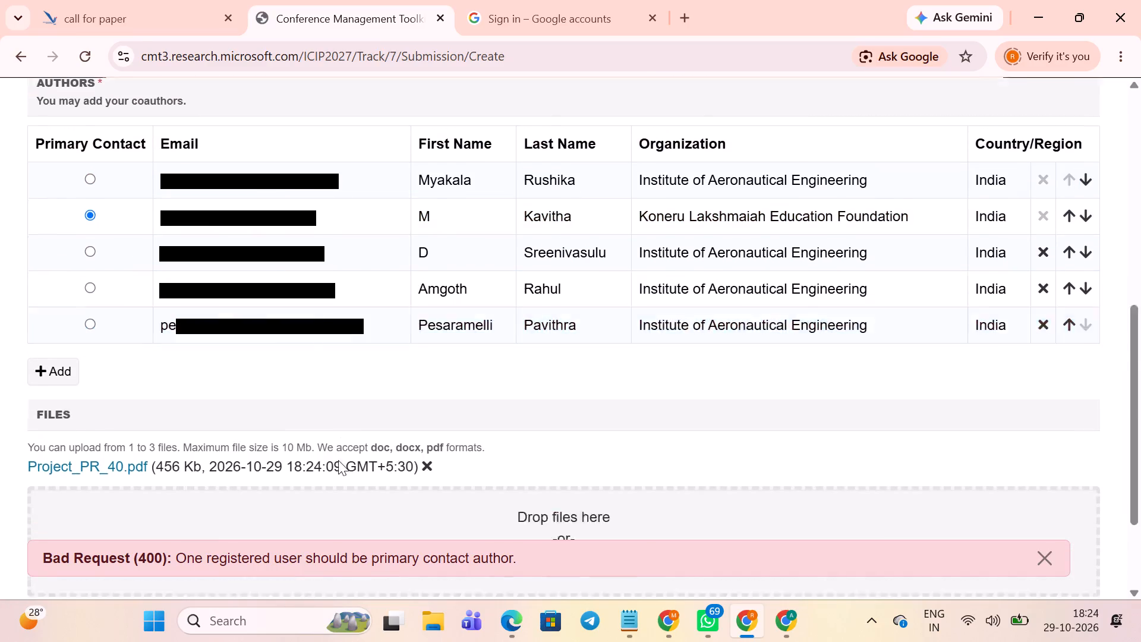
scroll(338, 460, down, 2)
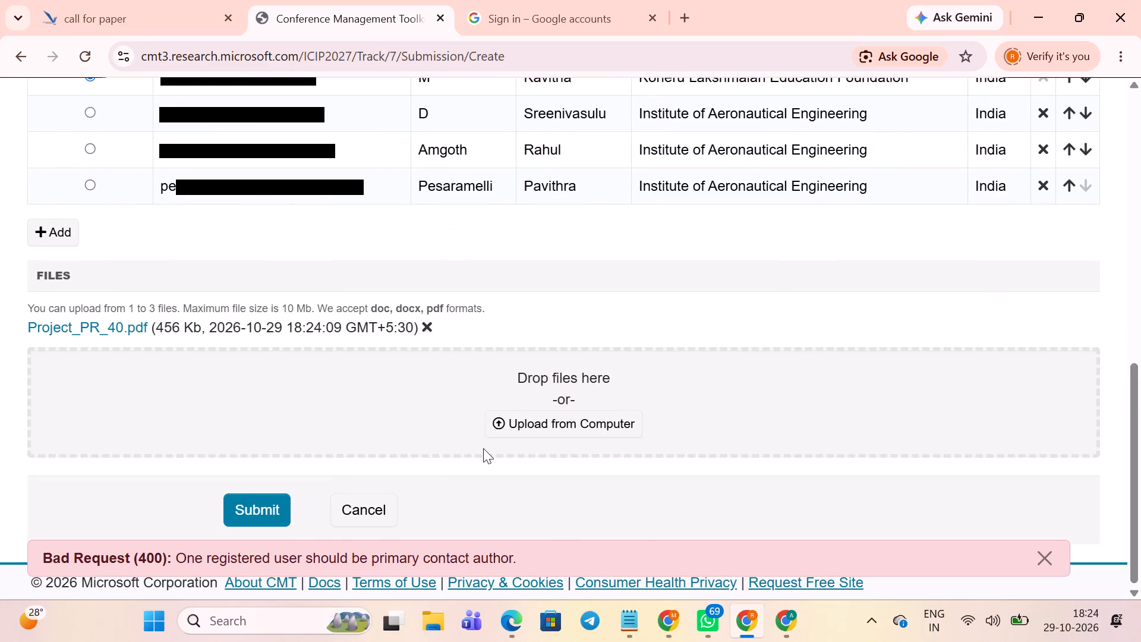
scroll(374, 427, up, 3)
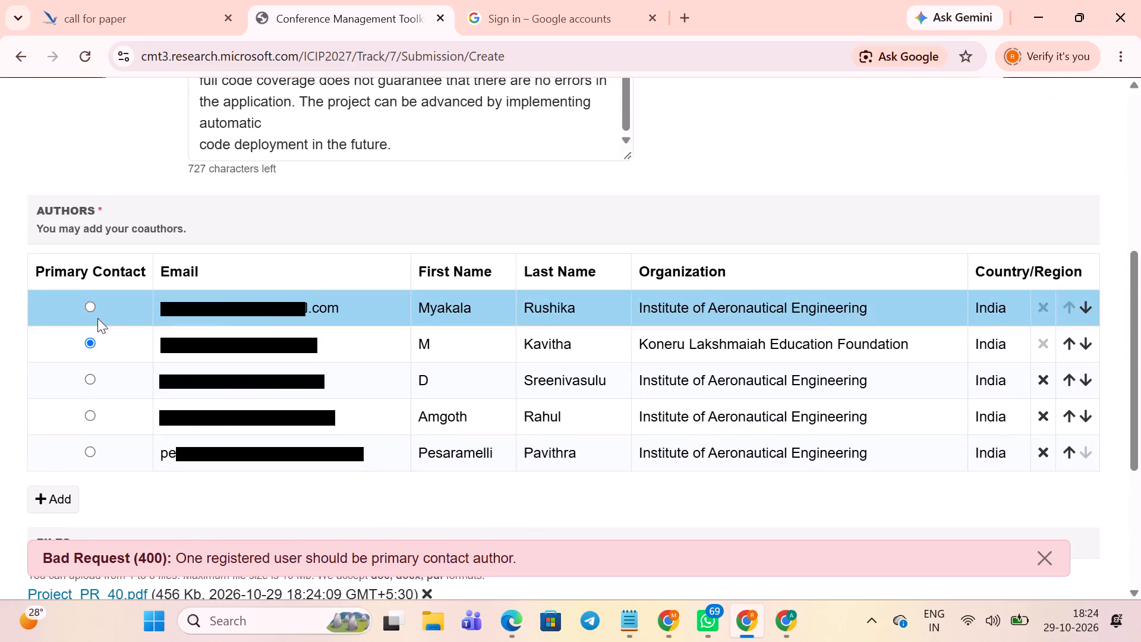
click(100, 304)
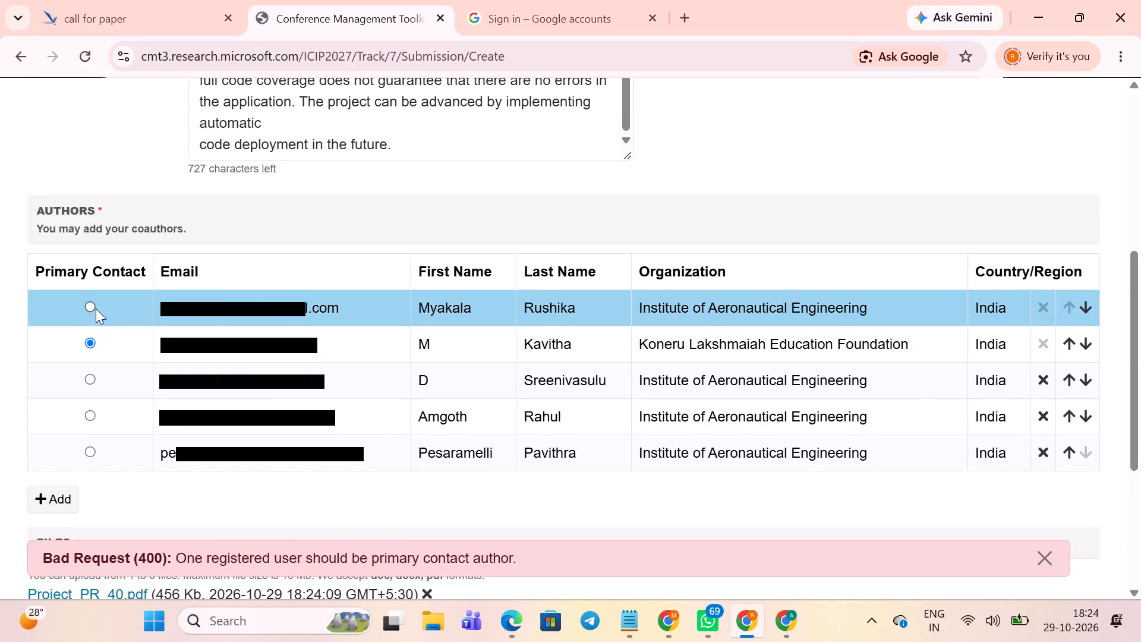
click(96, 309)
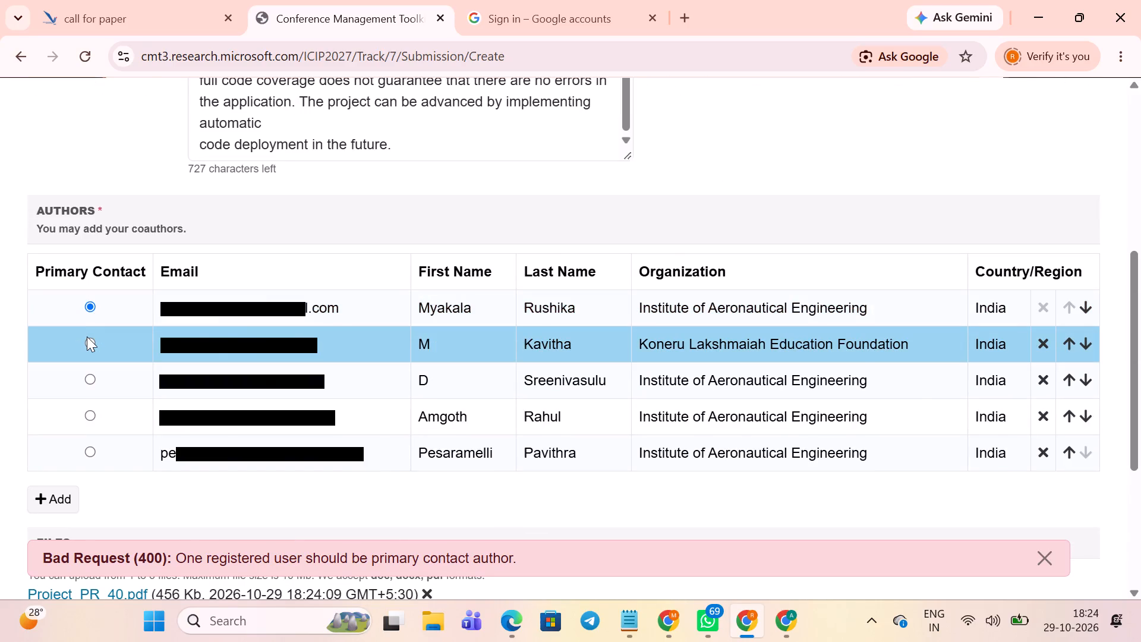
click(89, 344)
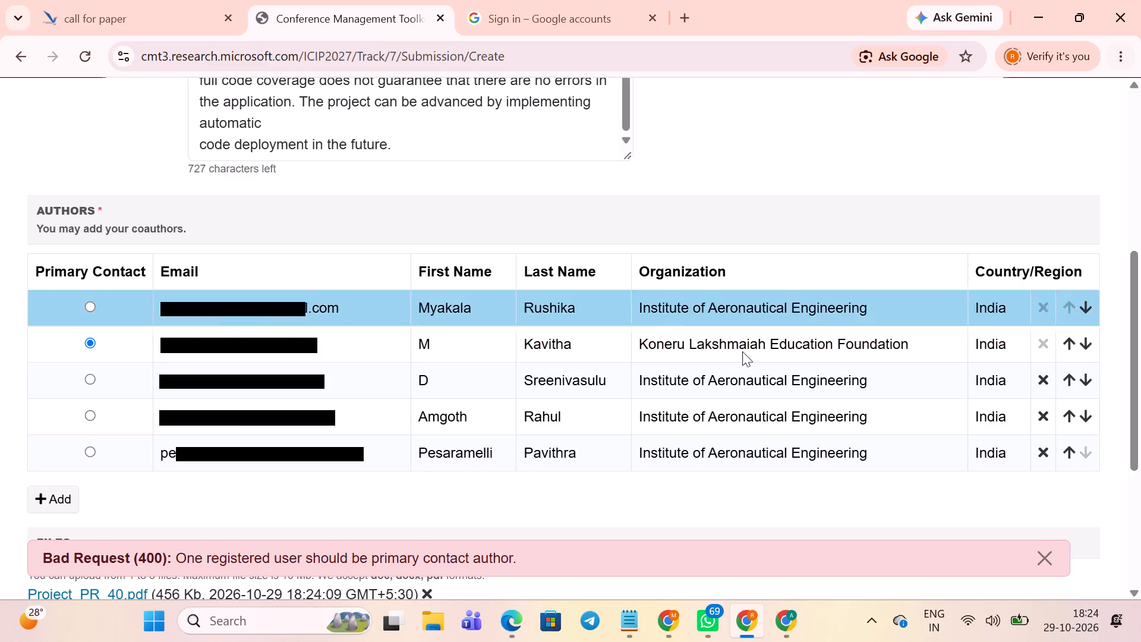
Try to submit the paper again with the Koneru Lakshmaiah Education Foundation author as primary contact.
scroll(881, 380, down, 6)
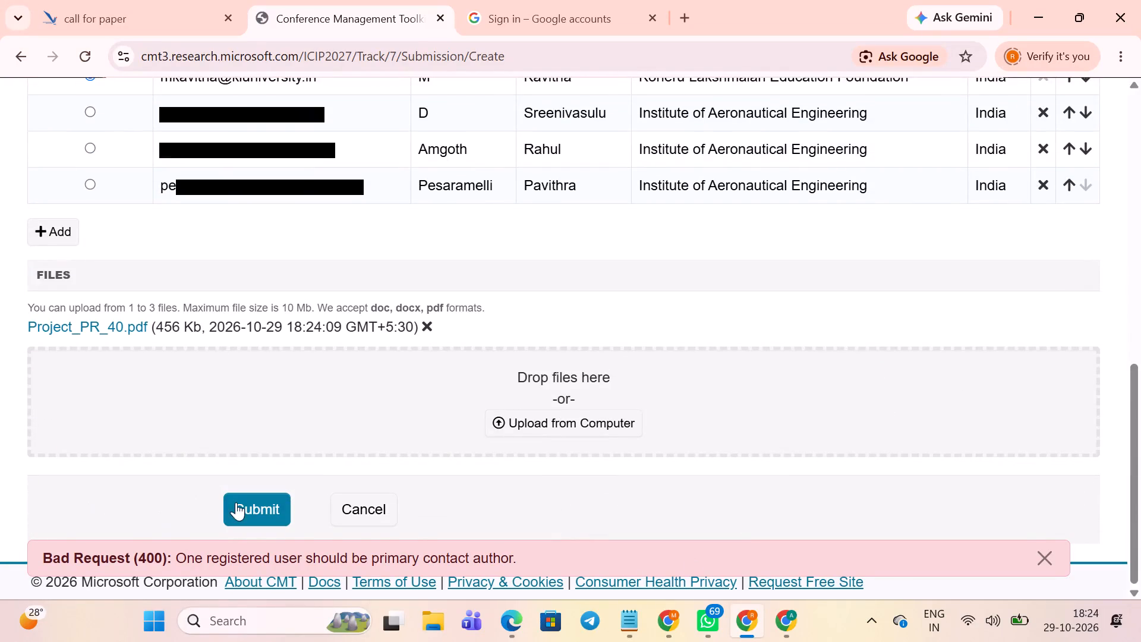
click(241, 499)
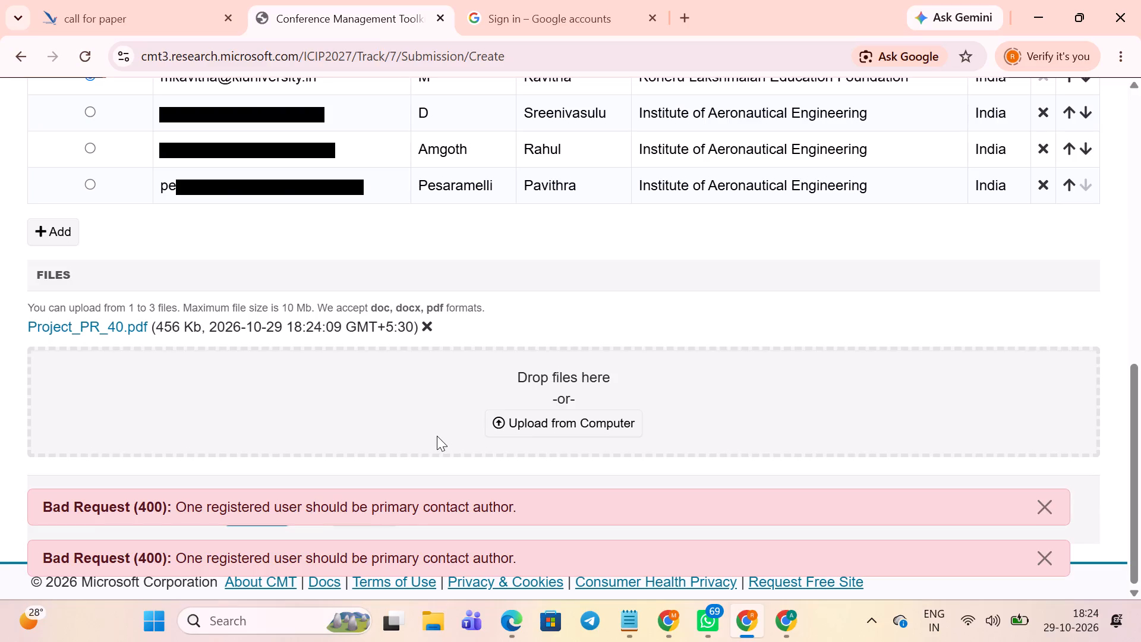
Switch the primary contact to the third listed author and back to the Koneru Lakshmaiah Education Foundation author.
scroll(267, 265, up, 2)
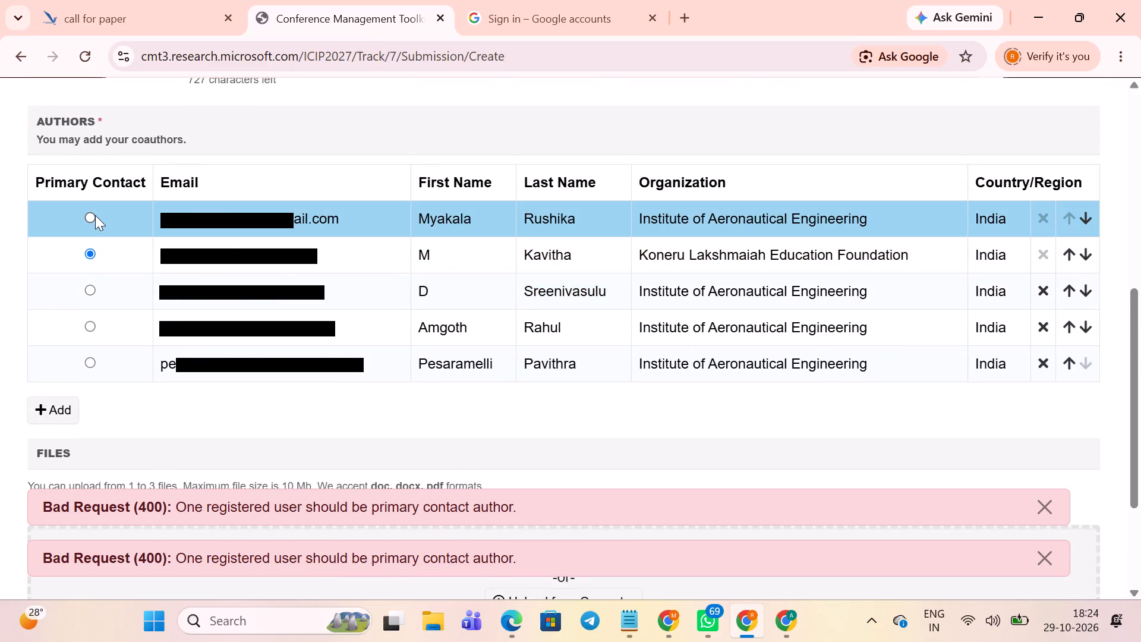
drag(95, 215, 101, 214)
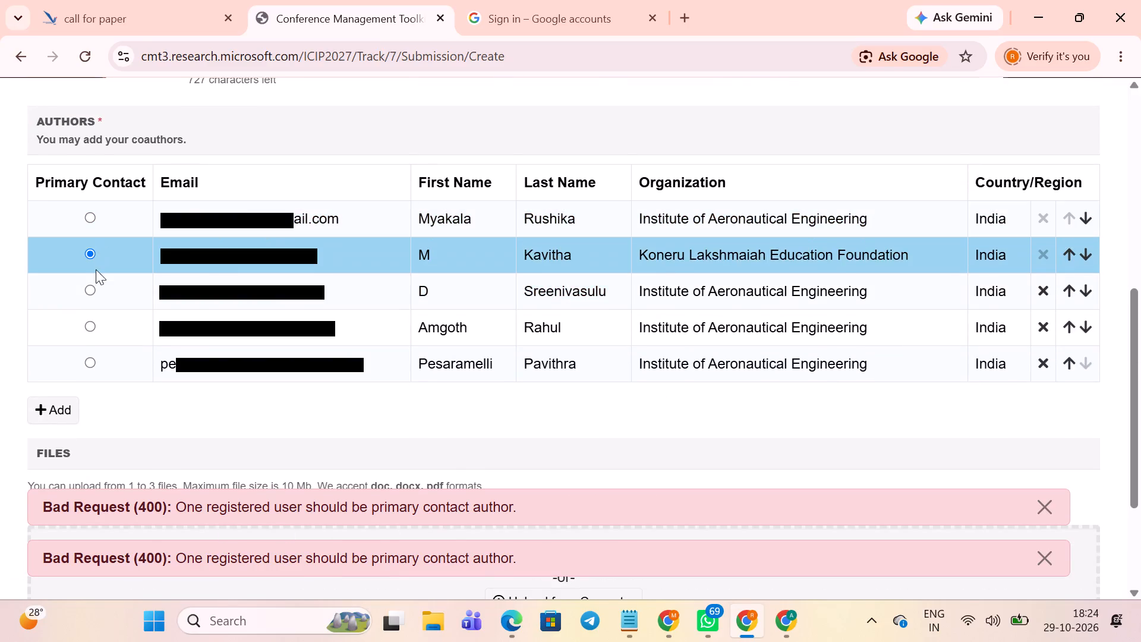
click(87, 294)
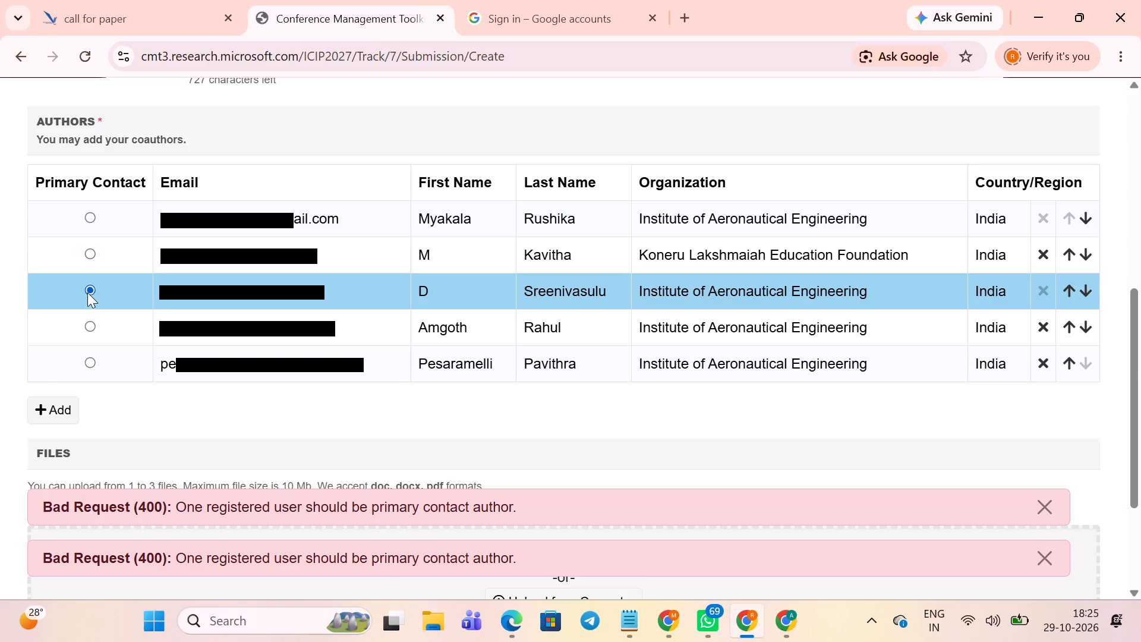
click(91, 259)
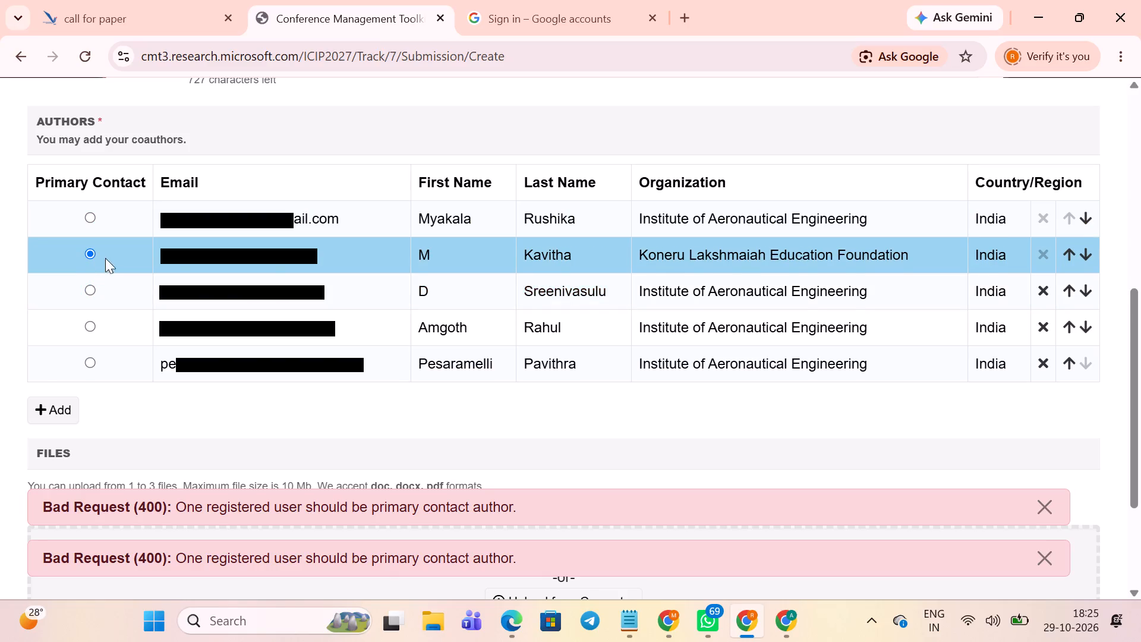
Dismiss one of the error messages and try to submit the paper once more.
scroll(259, 262, down, 5)
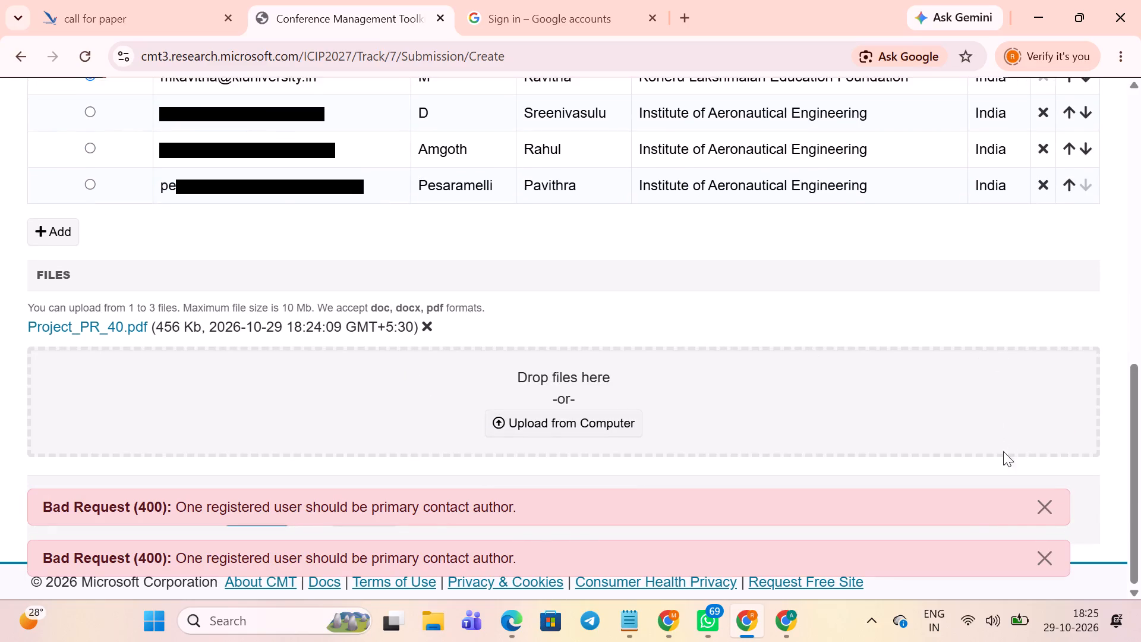
click(1032, 515)
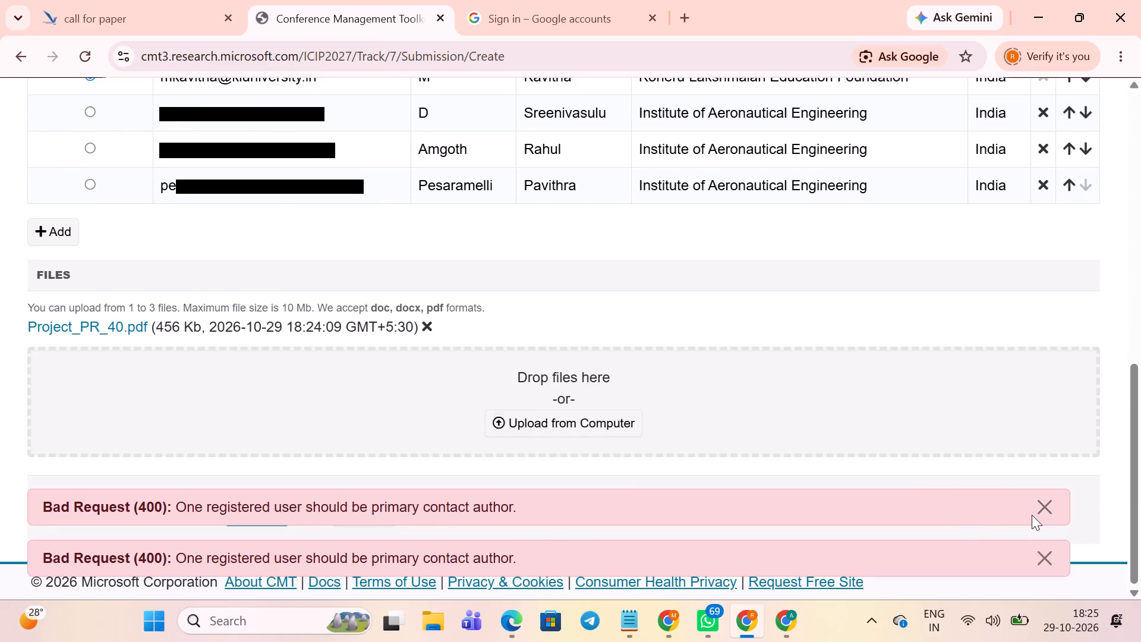
click(1039, 504)
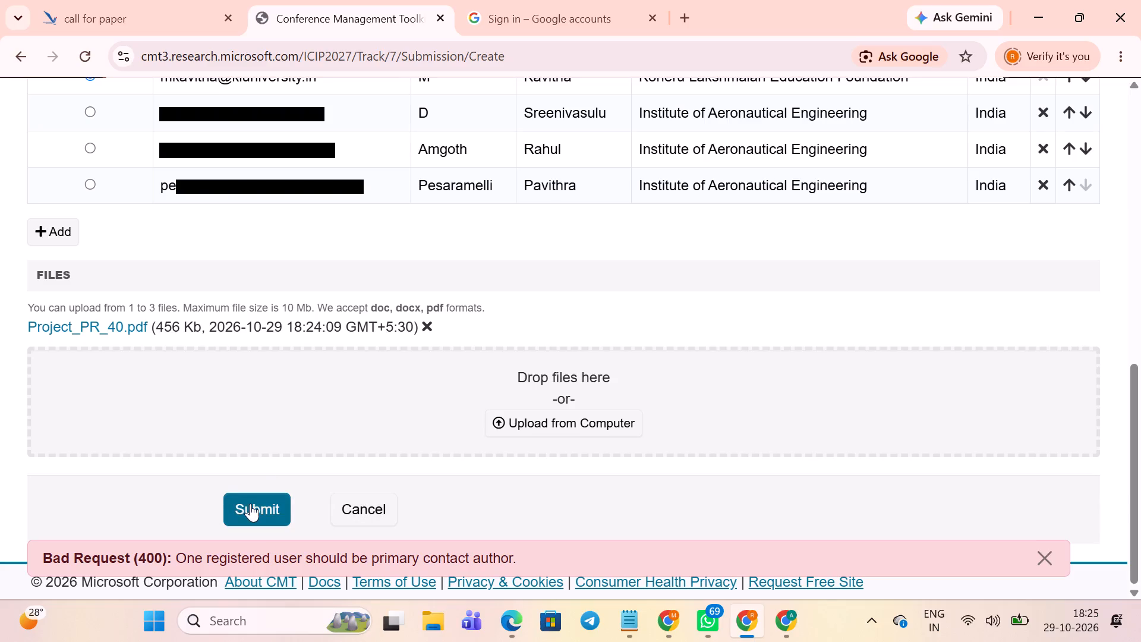
drag(253, 503, 259, 500)
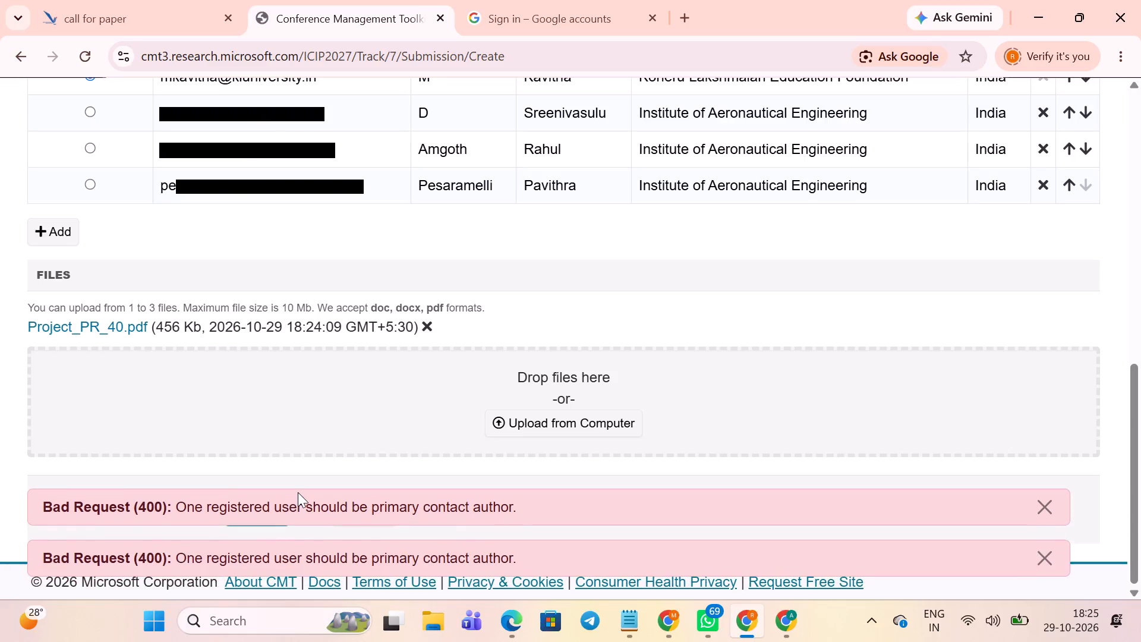
Capture a rectangular screenshot of the Bad Request (400) error messages at the end of the form.
key(Print)
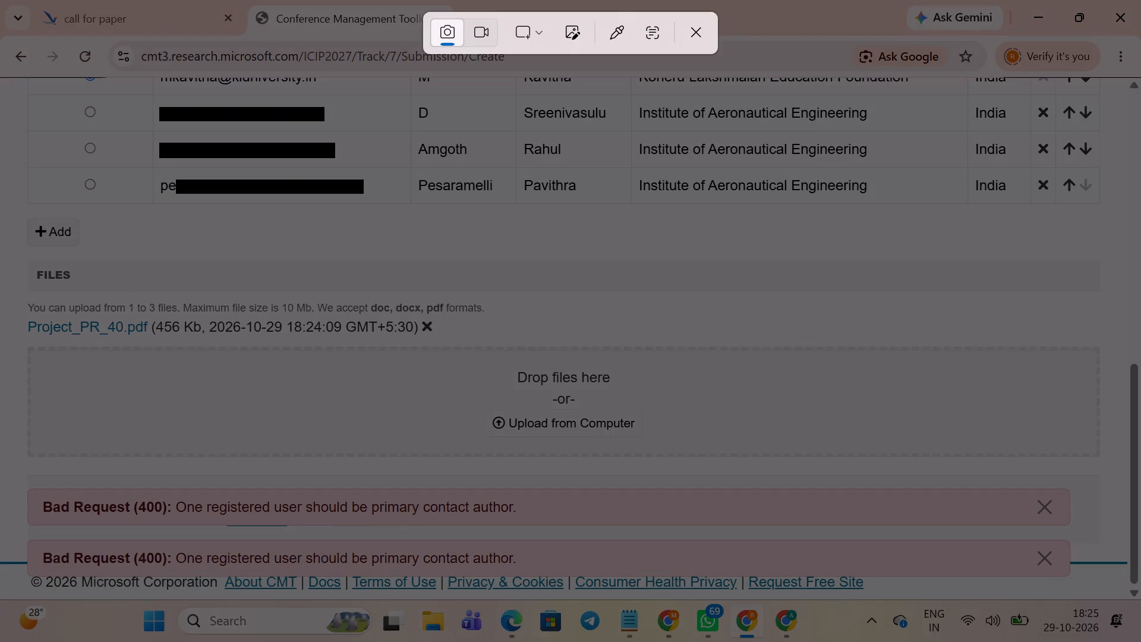
drag(19, 480, 1054, 600)
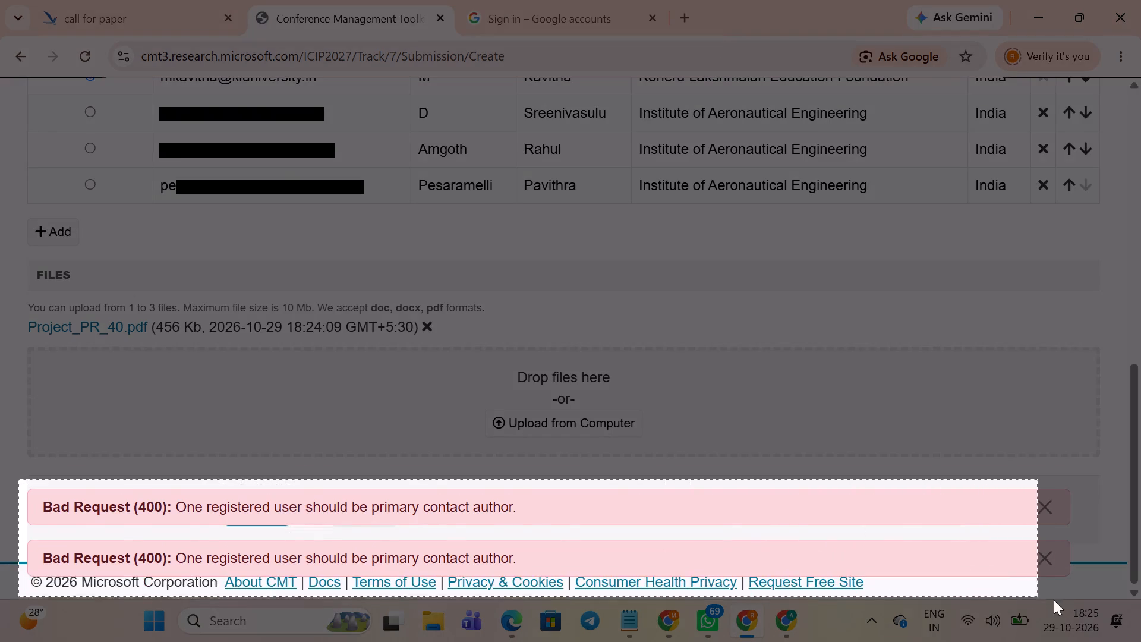
drag(1054, 600, 1057, 599)
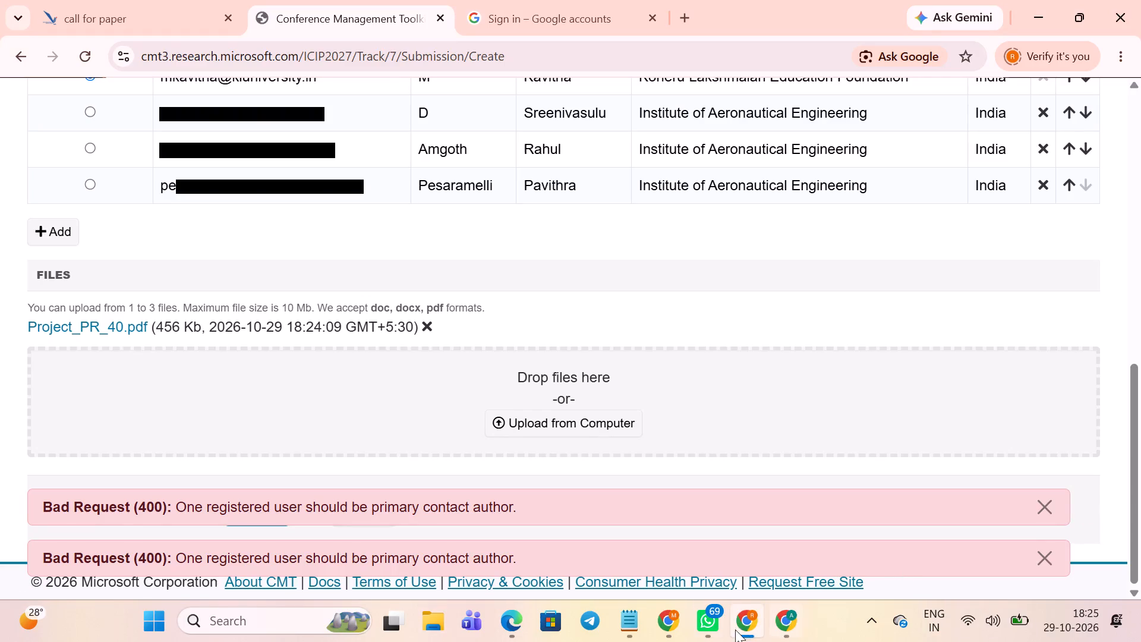
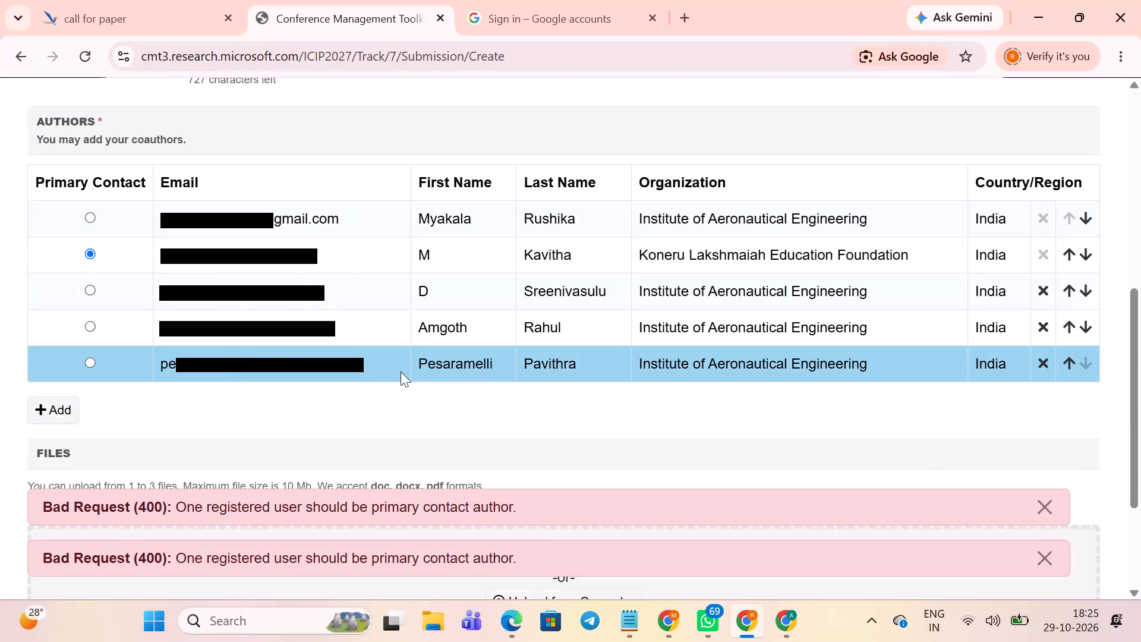
Capture a rectangular screenshot of the Authors table together with the Bad Request (400) primary contact error messages.
key(Print)
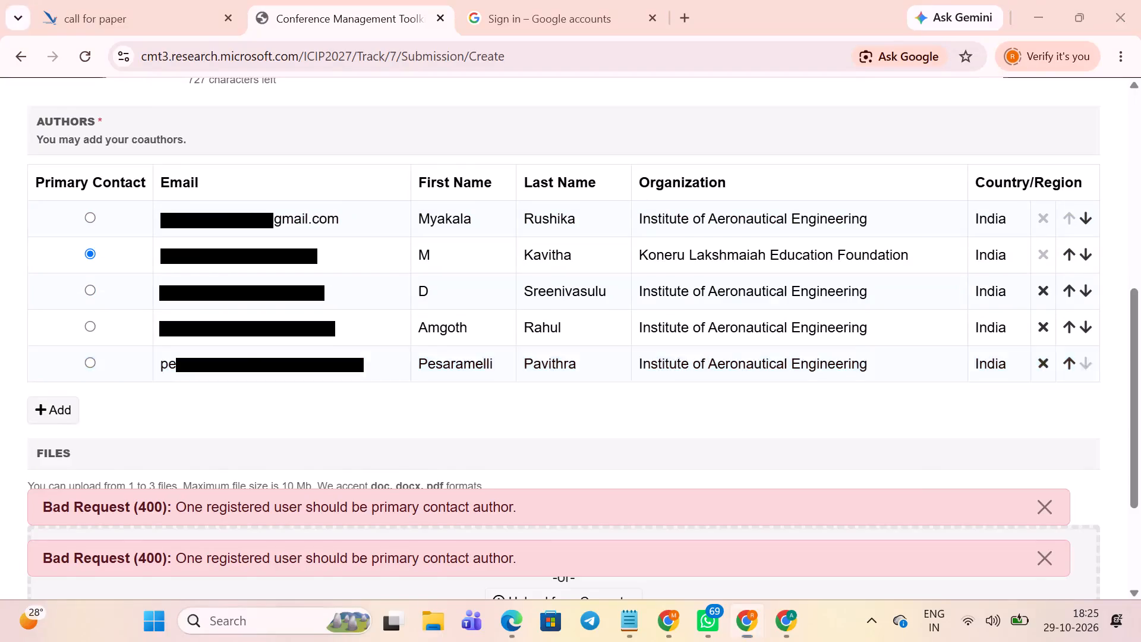
drag(23, 88, 1140, 545)
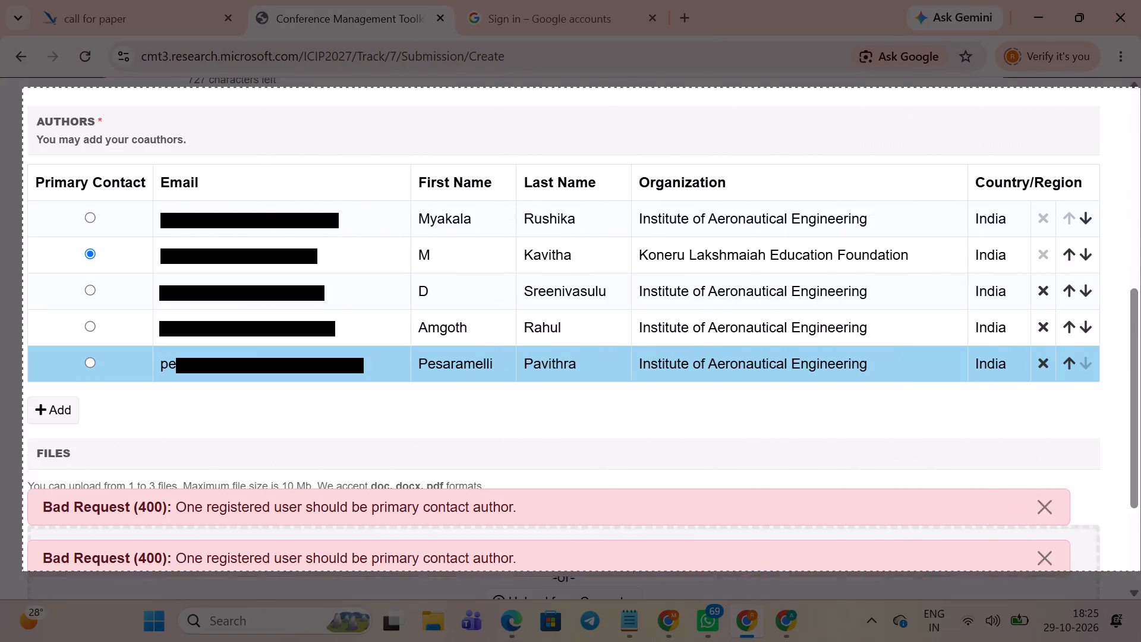
drag(1140, 545, 1136, 470)
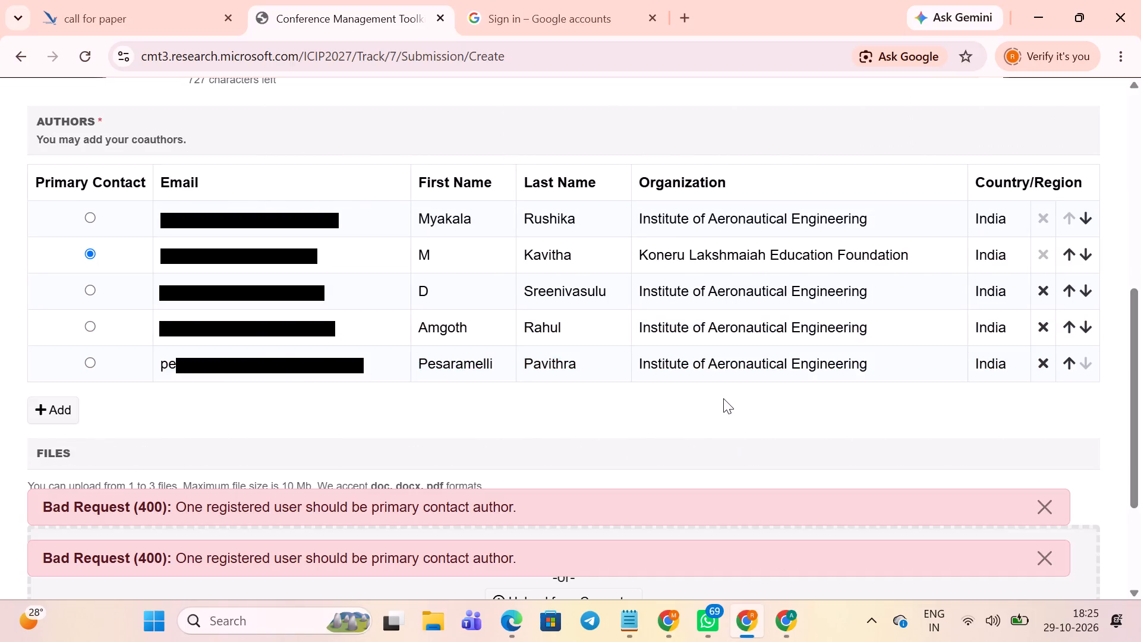
Capture a full-screen screenshot of the submission form showing the authors and the primary contact errors.
key(super+Print)
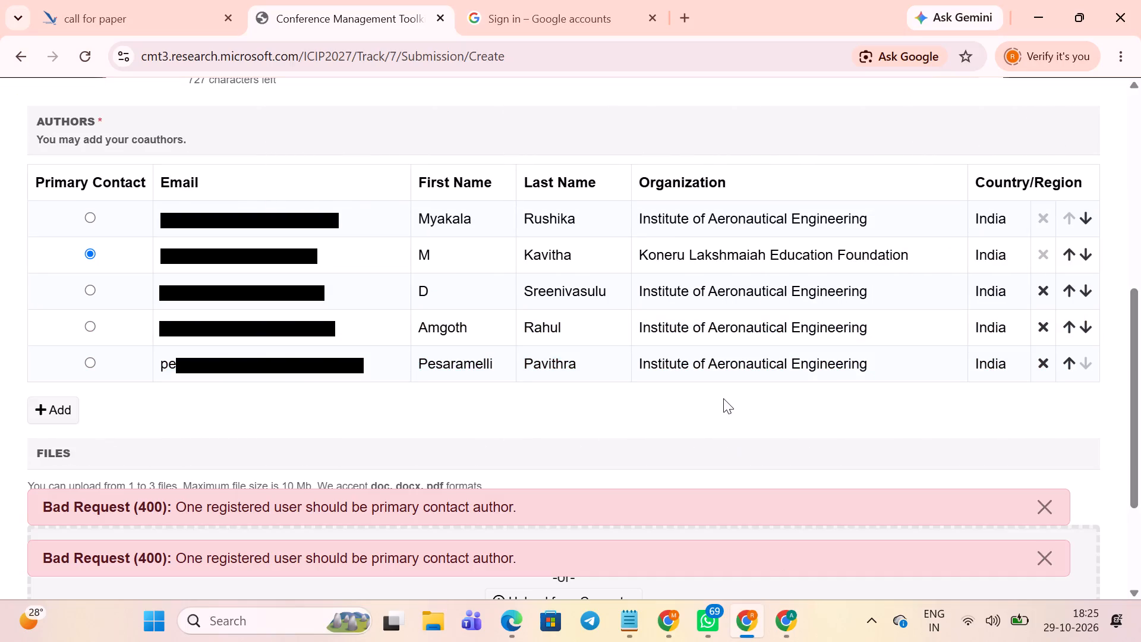
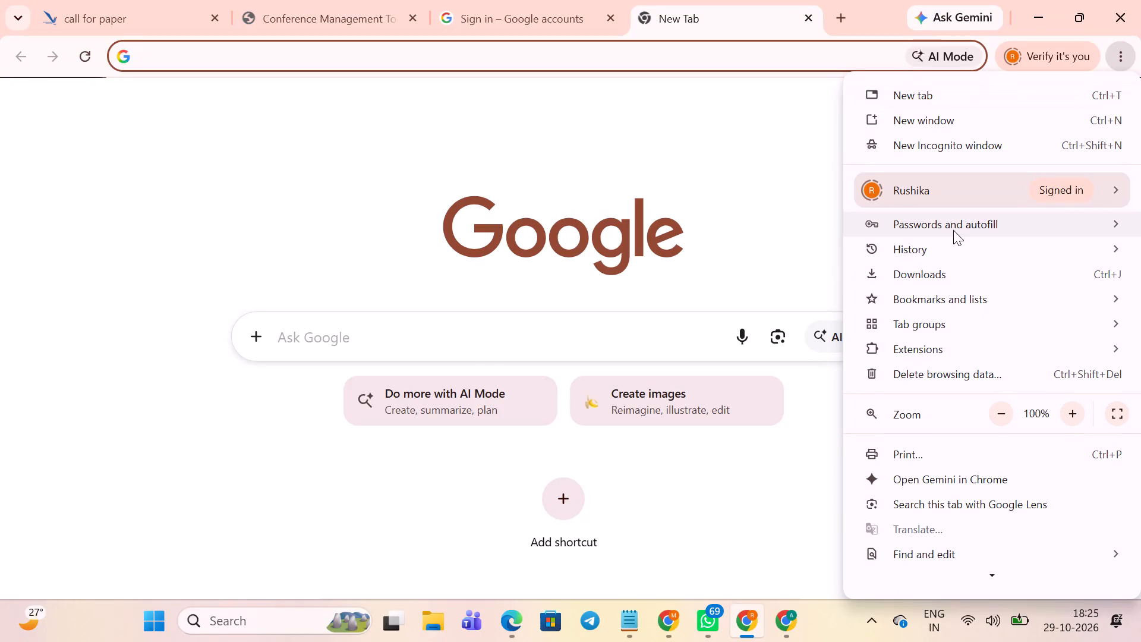
Open the full browsing history page.
click(953, 245)
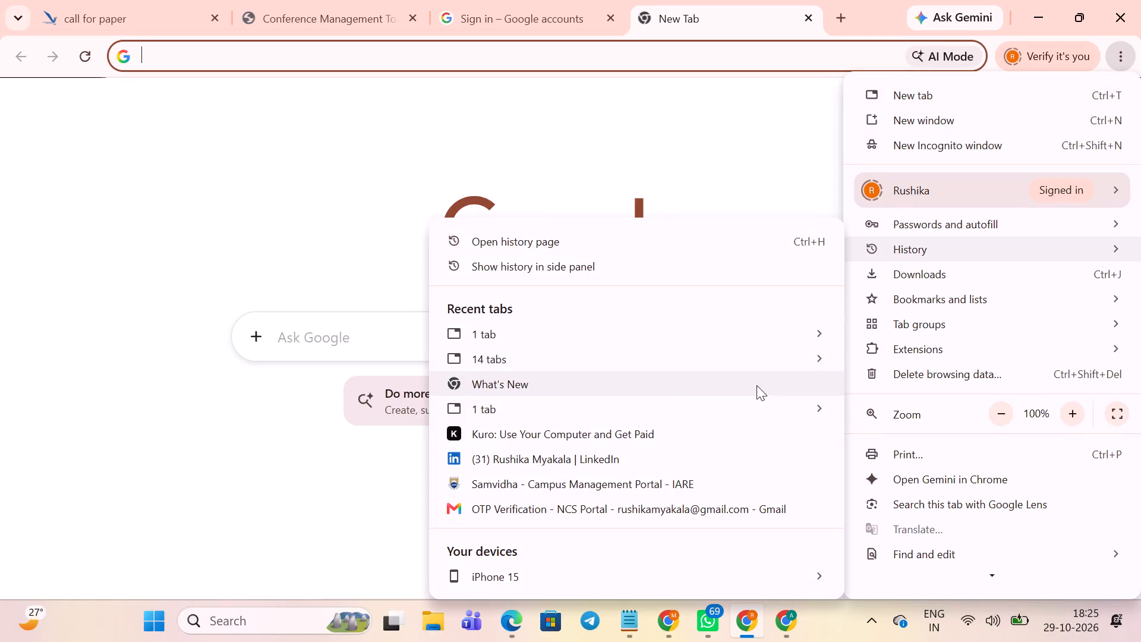
click(509, 253)
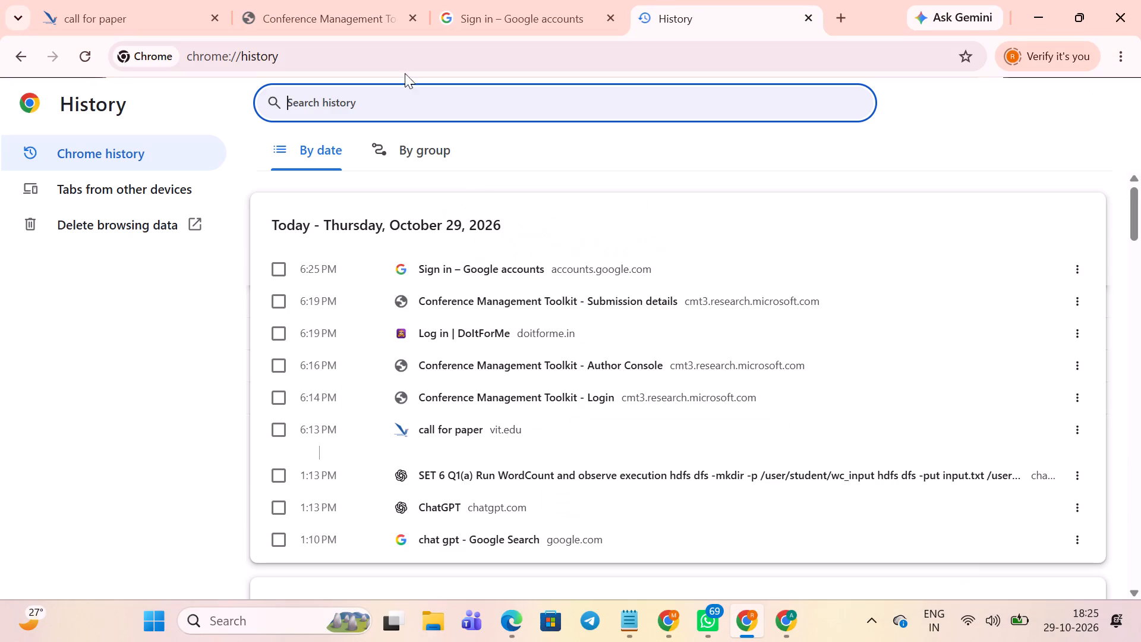
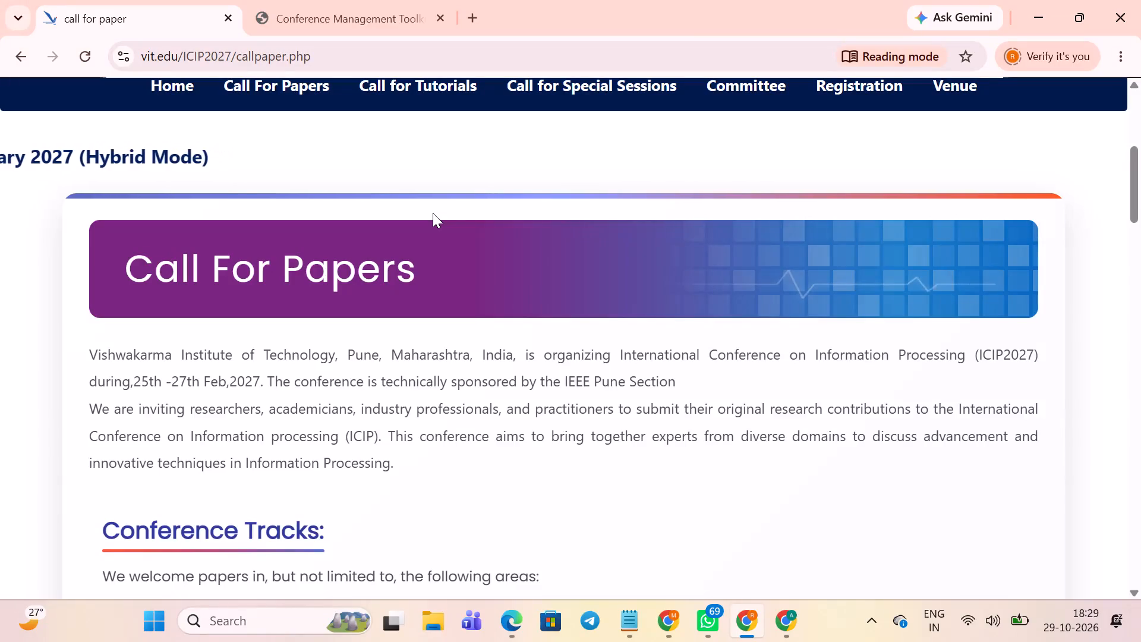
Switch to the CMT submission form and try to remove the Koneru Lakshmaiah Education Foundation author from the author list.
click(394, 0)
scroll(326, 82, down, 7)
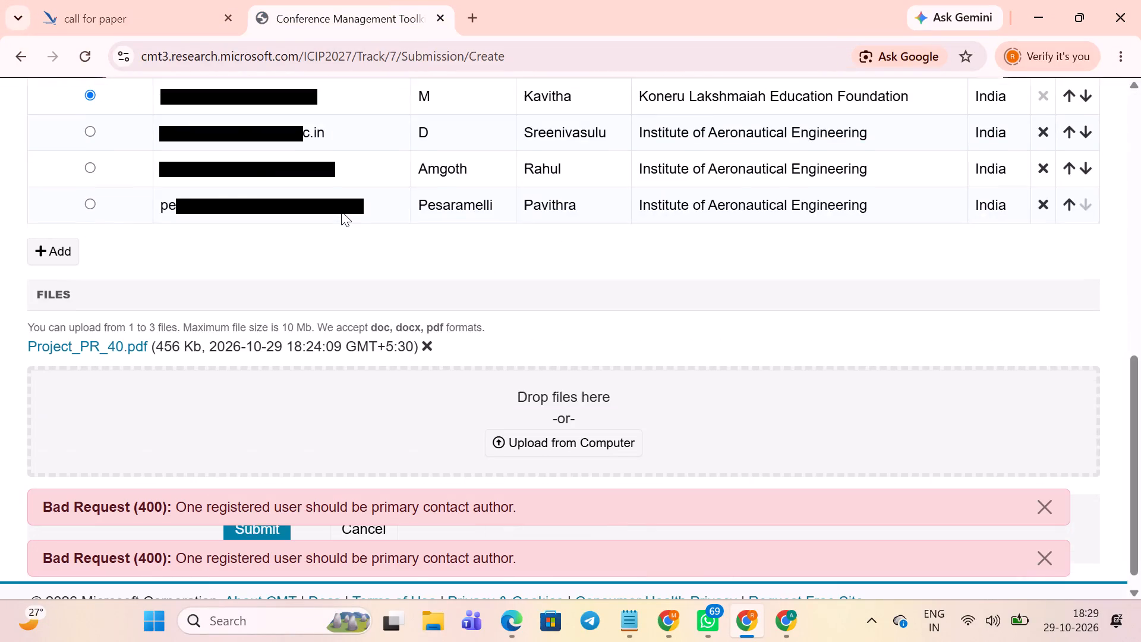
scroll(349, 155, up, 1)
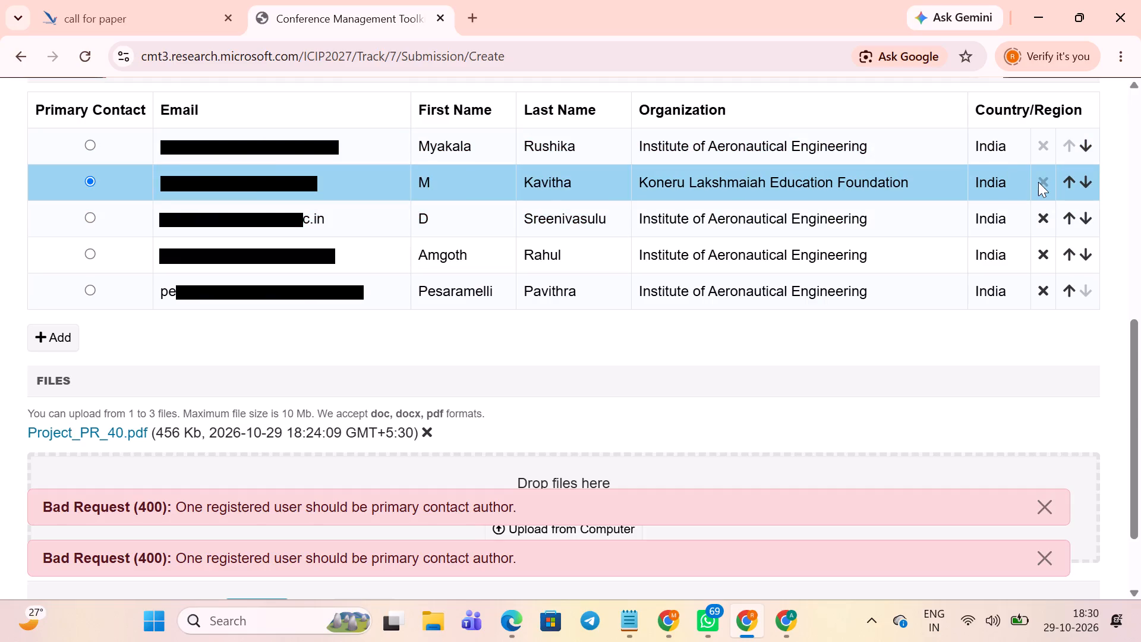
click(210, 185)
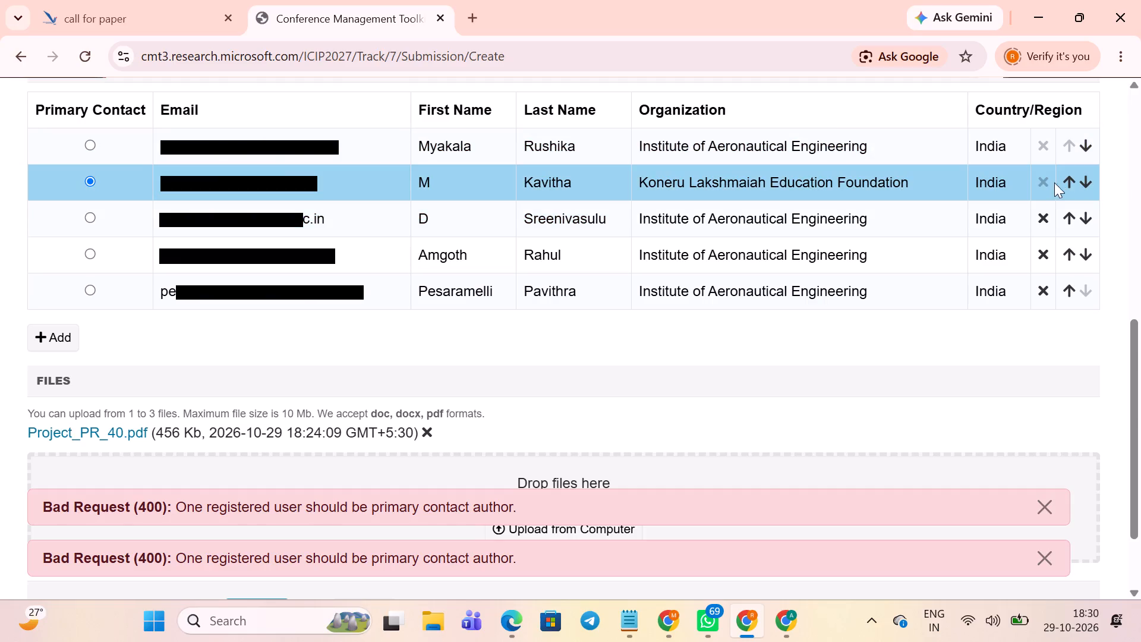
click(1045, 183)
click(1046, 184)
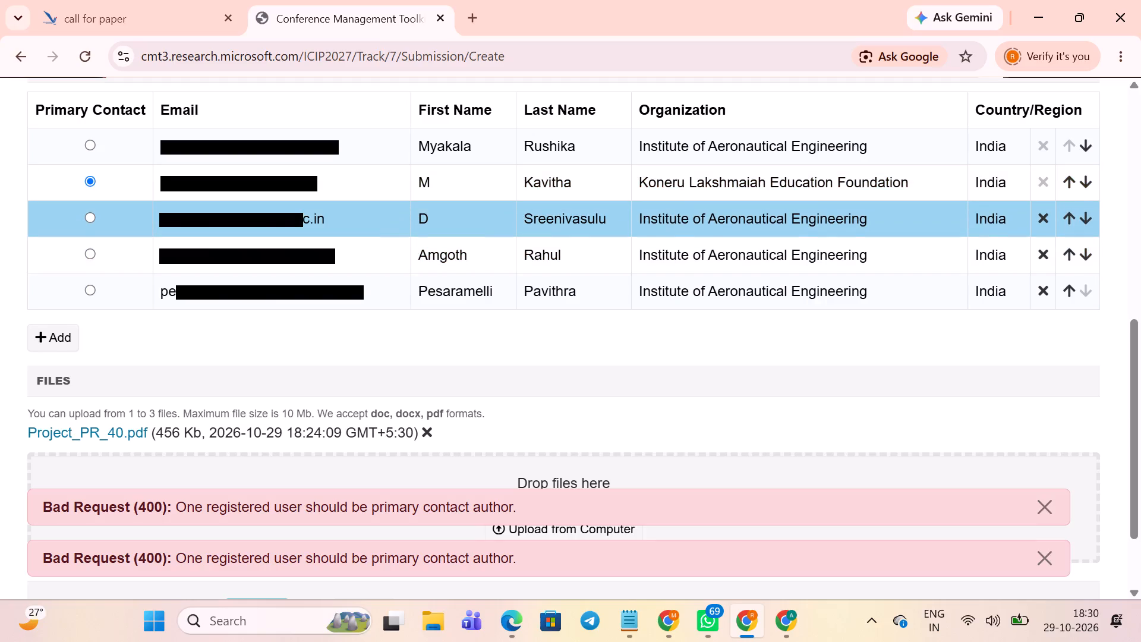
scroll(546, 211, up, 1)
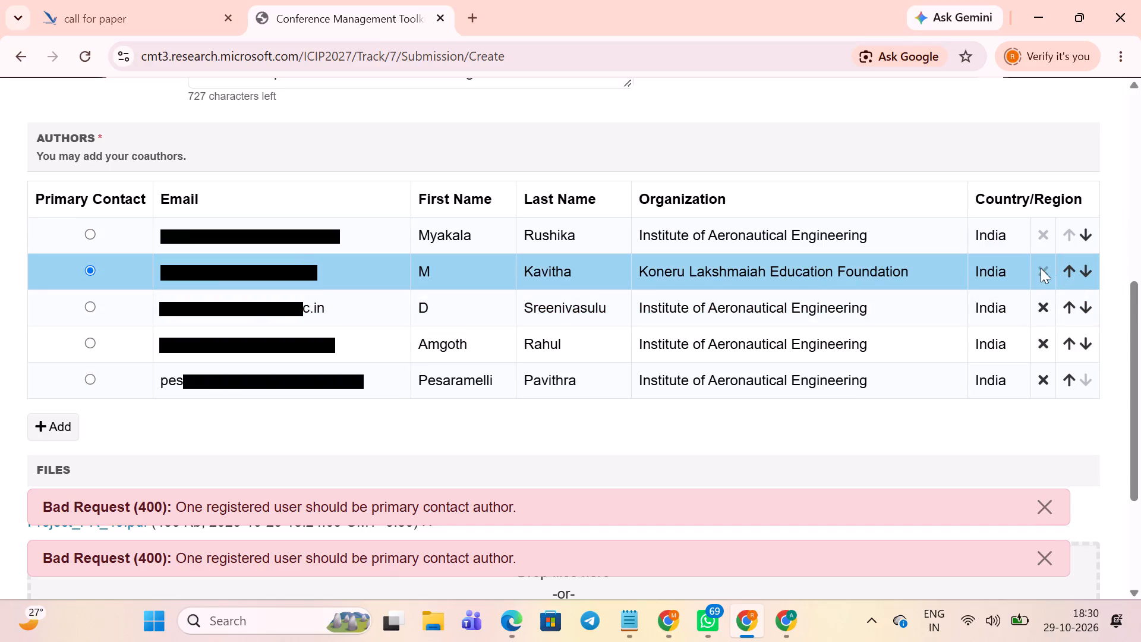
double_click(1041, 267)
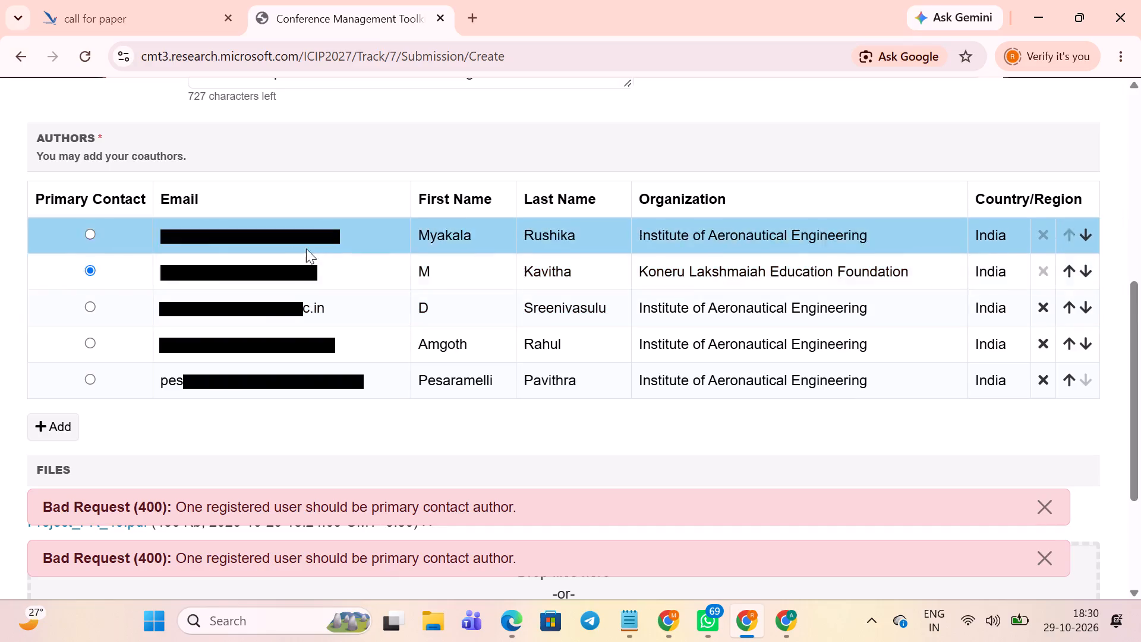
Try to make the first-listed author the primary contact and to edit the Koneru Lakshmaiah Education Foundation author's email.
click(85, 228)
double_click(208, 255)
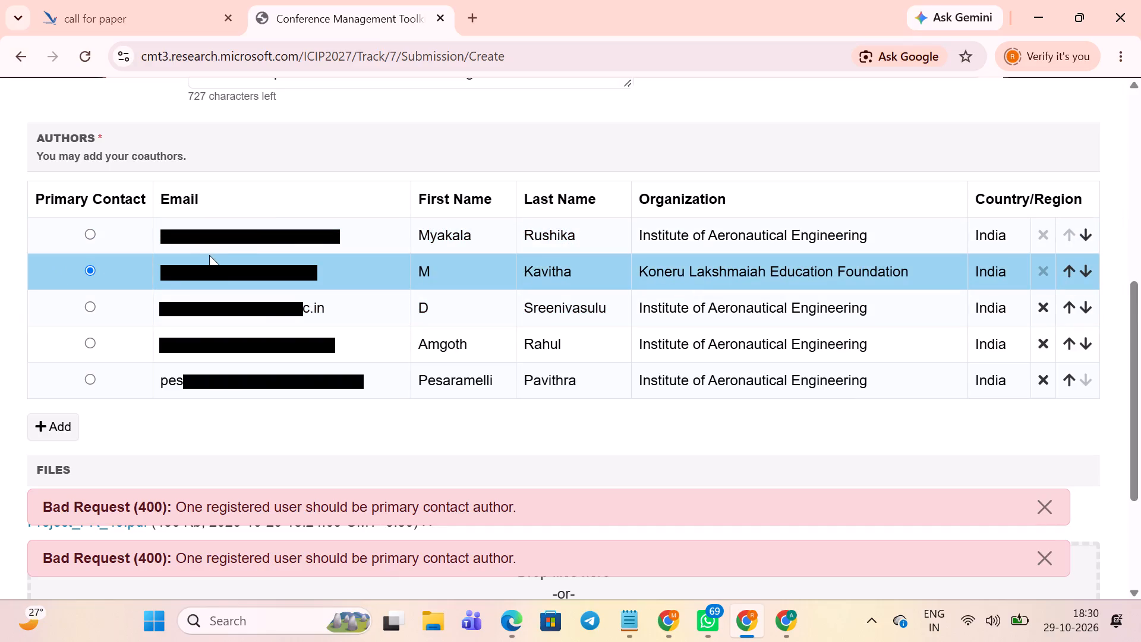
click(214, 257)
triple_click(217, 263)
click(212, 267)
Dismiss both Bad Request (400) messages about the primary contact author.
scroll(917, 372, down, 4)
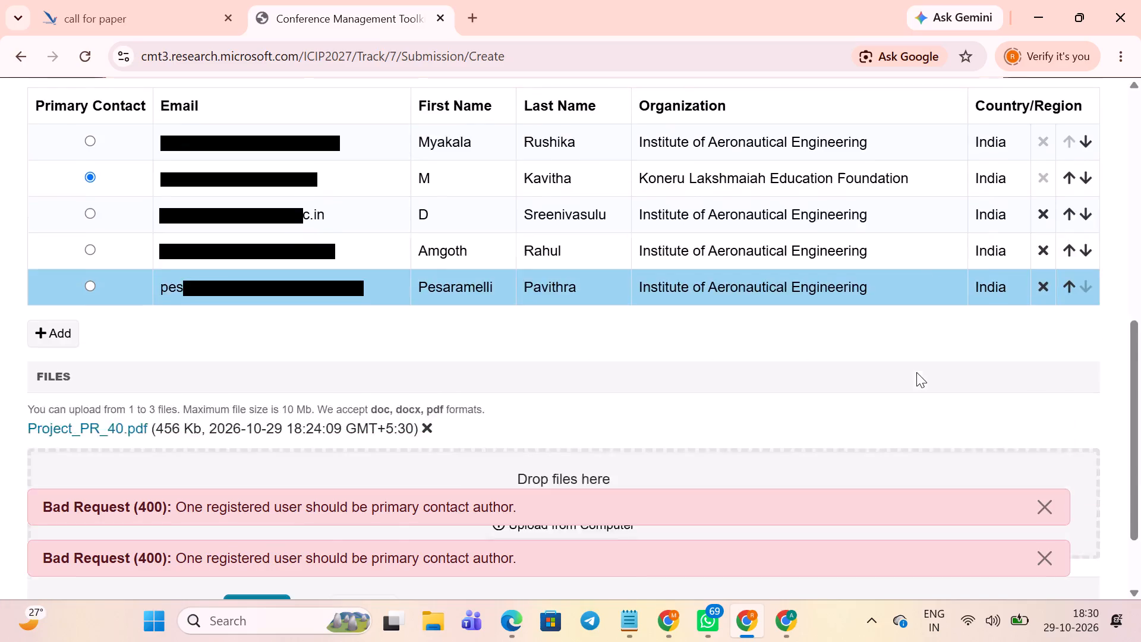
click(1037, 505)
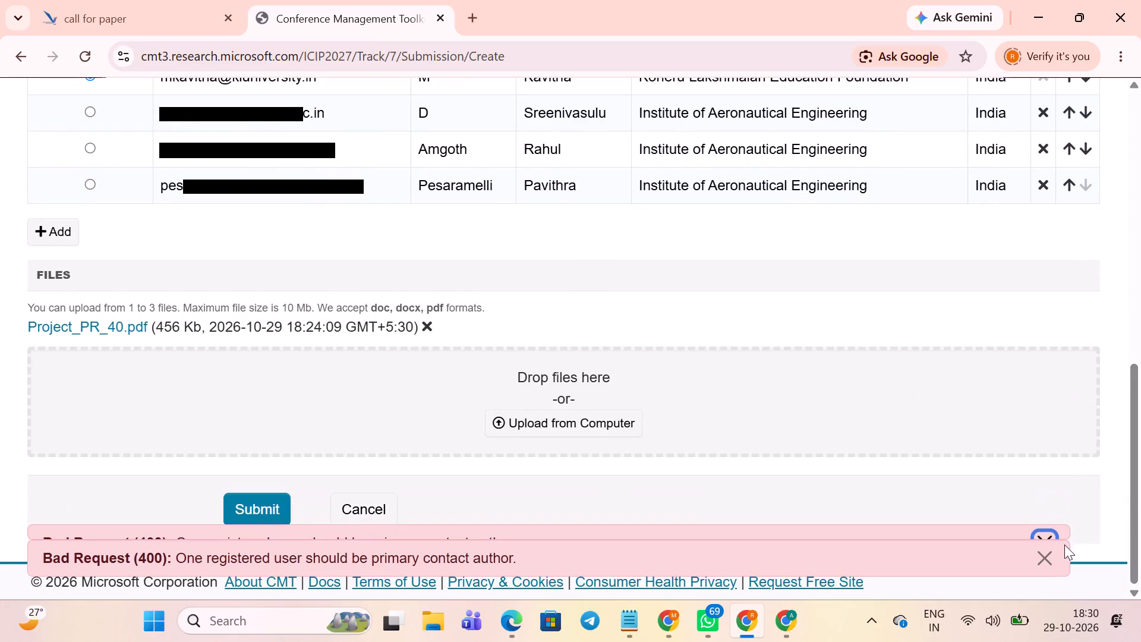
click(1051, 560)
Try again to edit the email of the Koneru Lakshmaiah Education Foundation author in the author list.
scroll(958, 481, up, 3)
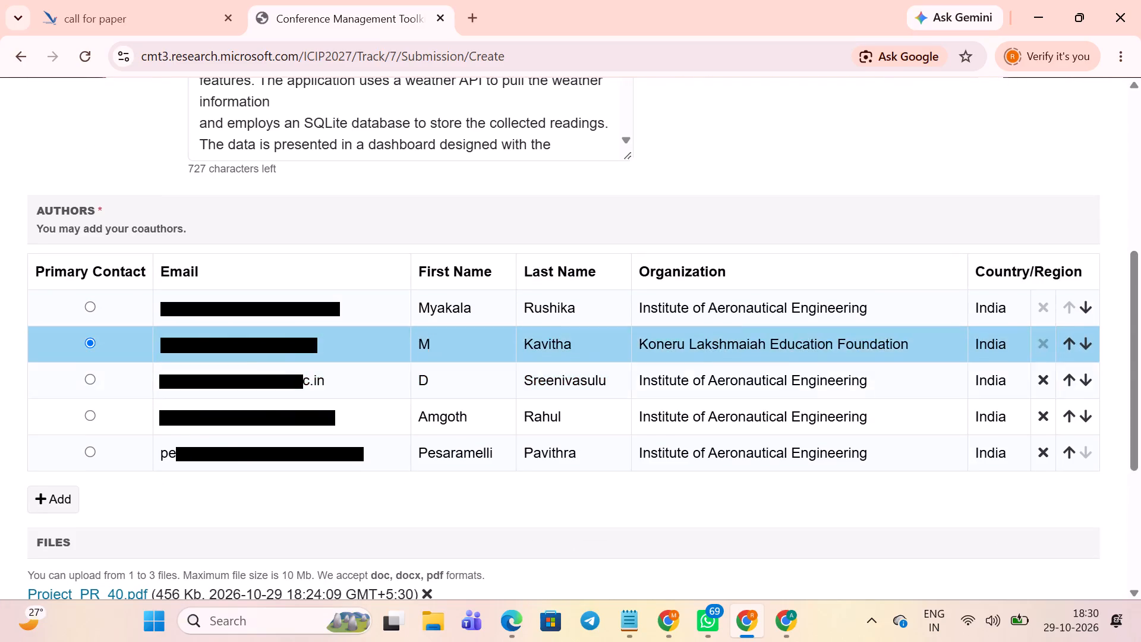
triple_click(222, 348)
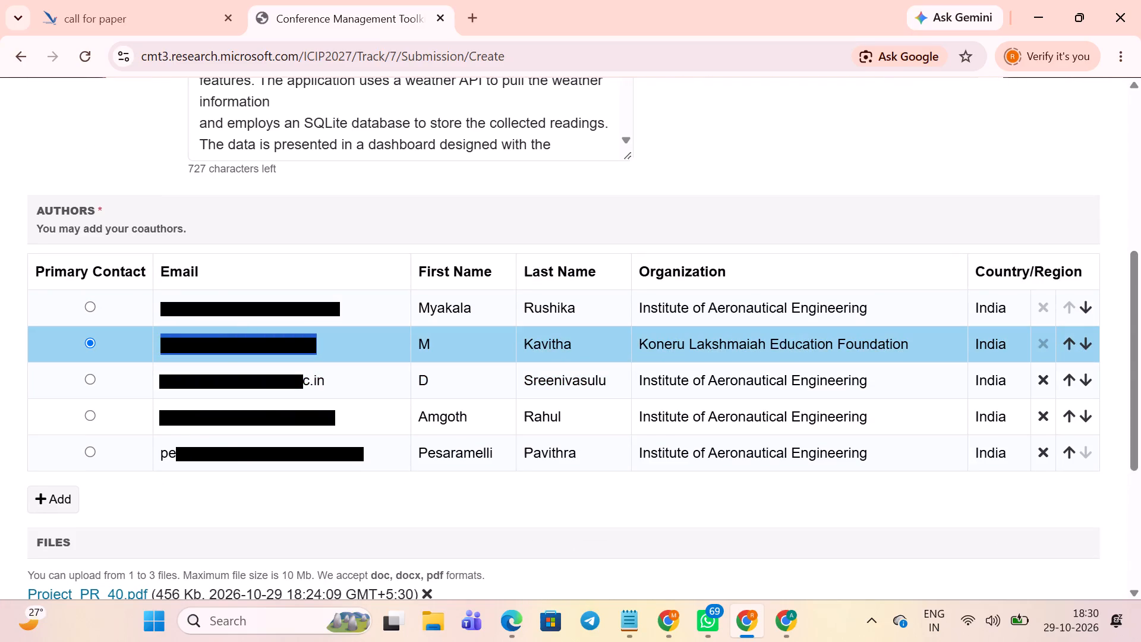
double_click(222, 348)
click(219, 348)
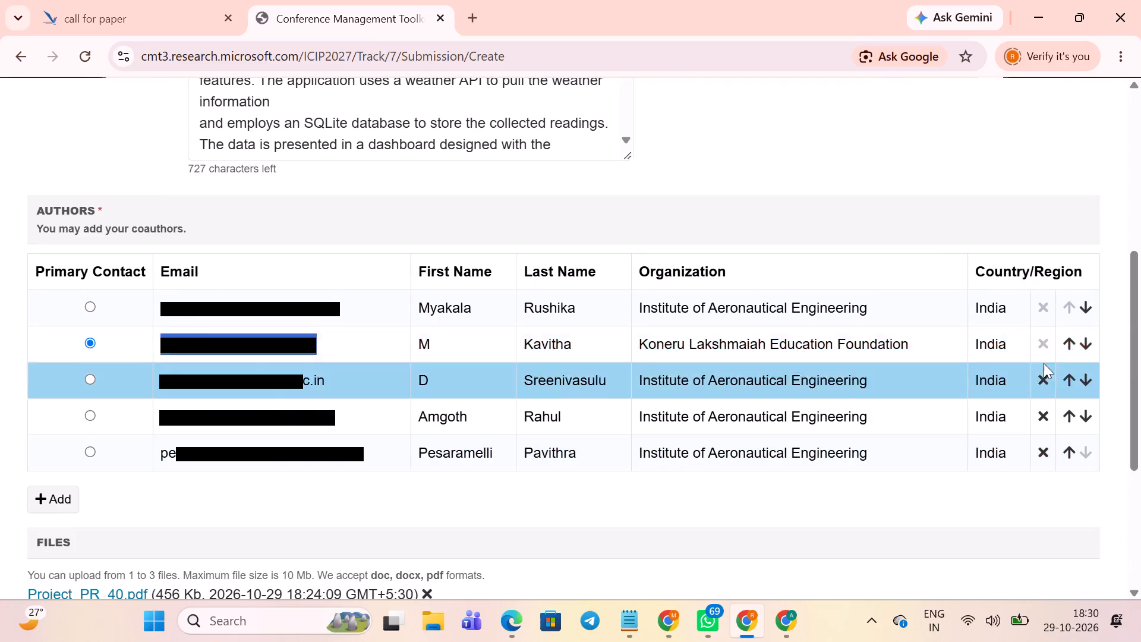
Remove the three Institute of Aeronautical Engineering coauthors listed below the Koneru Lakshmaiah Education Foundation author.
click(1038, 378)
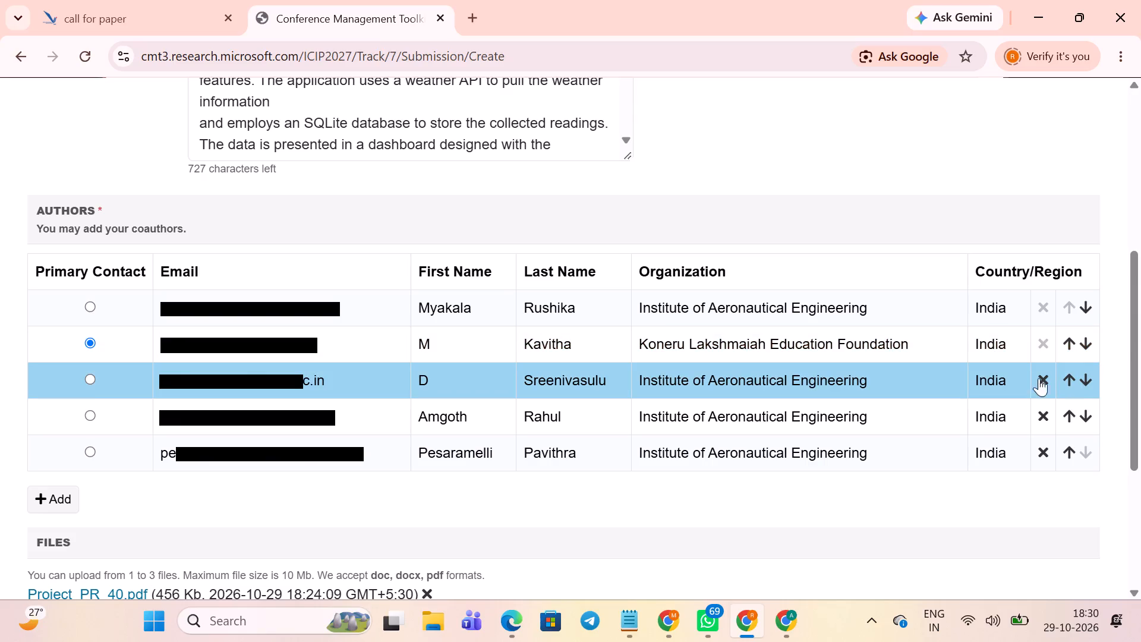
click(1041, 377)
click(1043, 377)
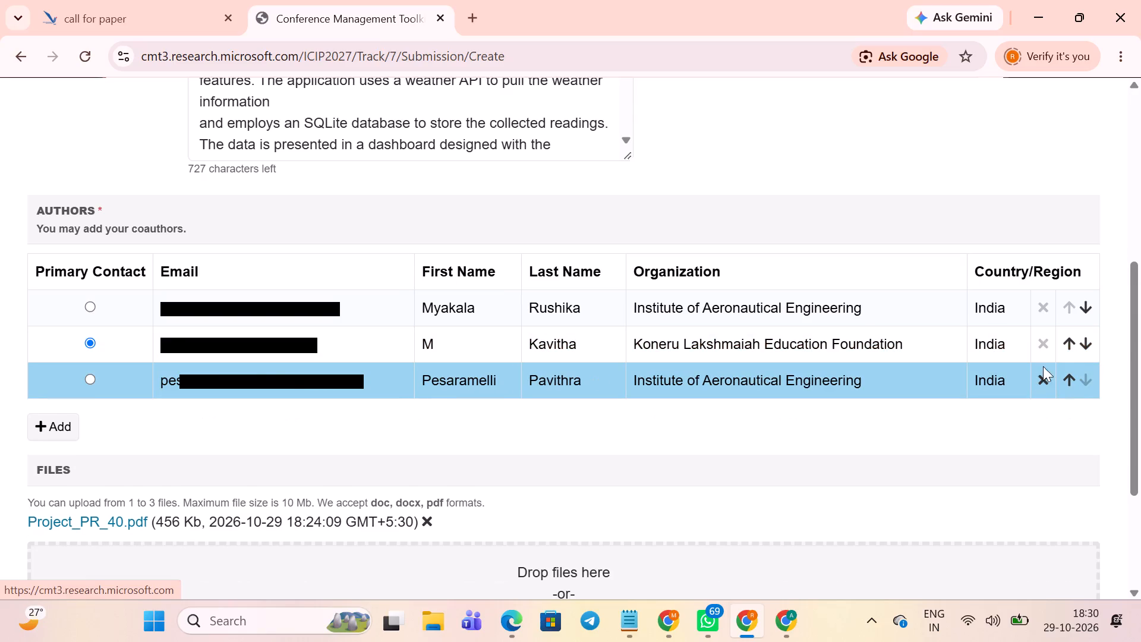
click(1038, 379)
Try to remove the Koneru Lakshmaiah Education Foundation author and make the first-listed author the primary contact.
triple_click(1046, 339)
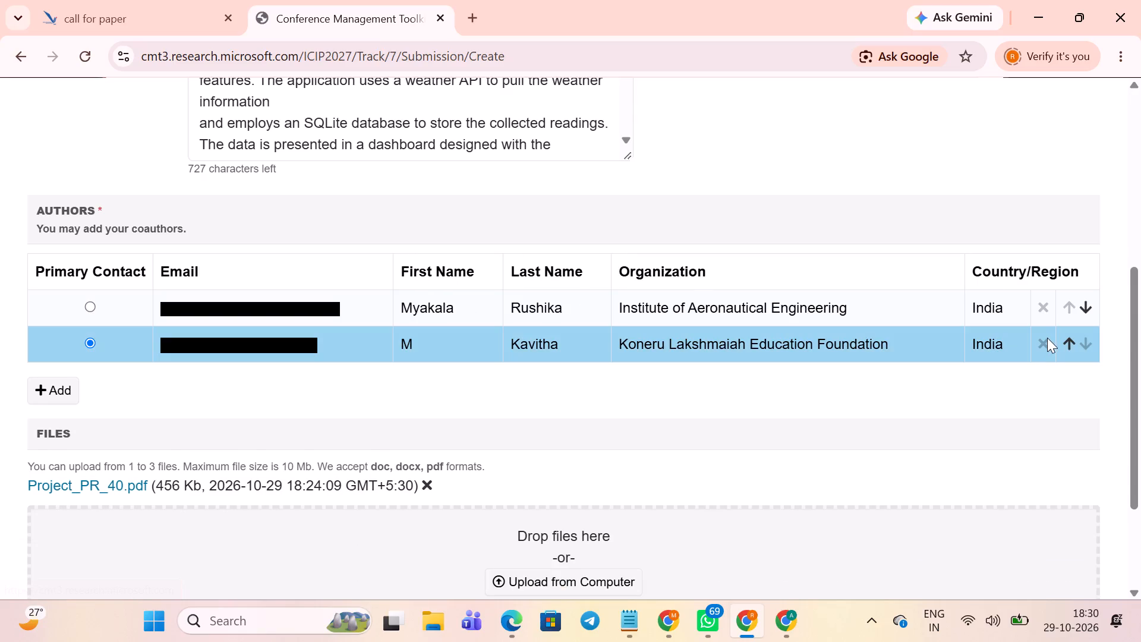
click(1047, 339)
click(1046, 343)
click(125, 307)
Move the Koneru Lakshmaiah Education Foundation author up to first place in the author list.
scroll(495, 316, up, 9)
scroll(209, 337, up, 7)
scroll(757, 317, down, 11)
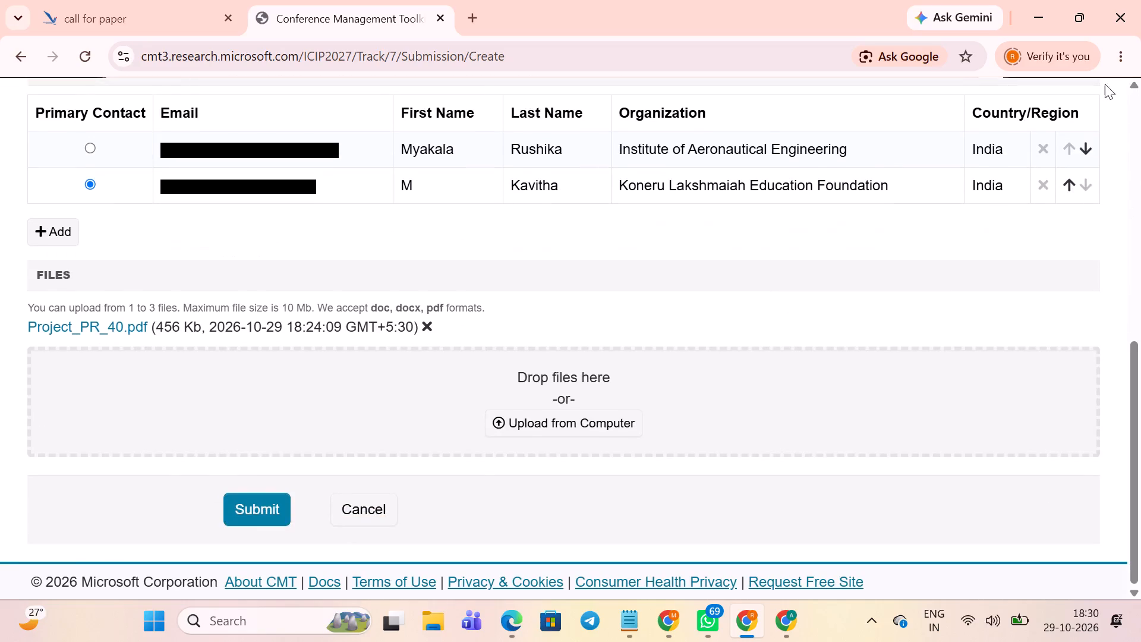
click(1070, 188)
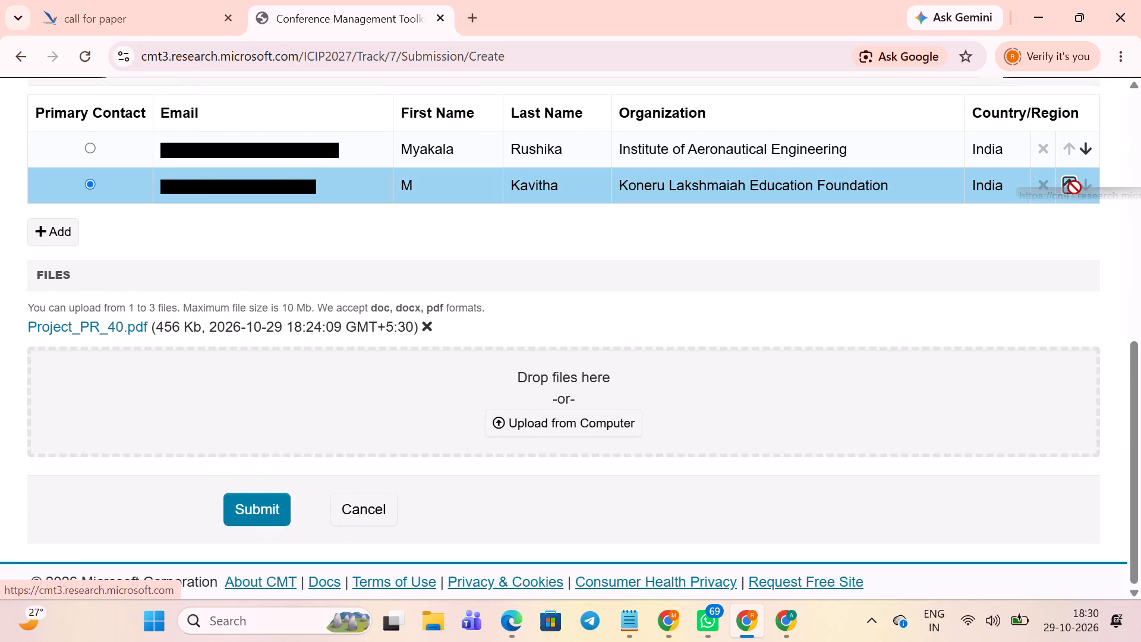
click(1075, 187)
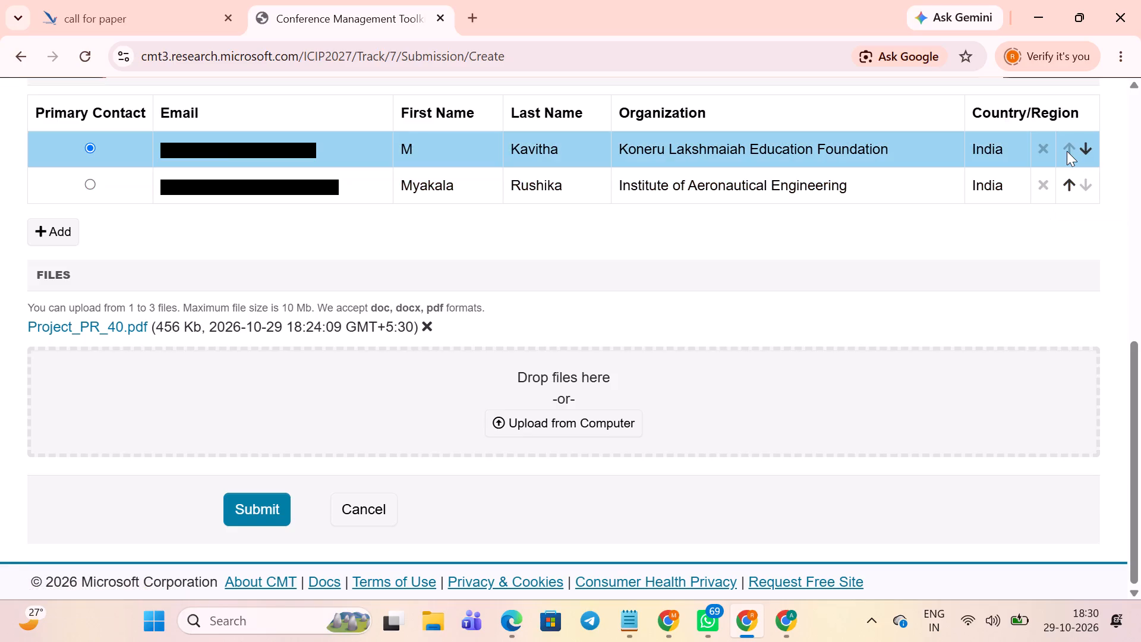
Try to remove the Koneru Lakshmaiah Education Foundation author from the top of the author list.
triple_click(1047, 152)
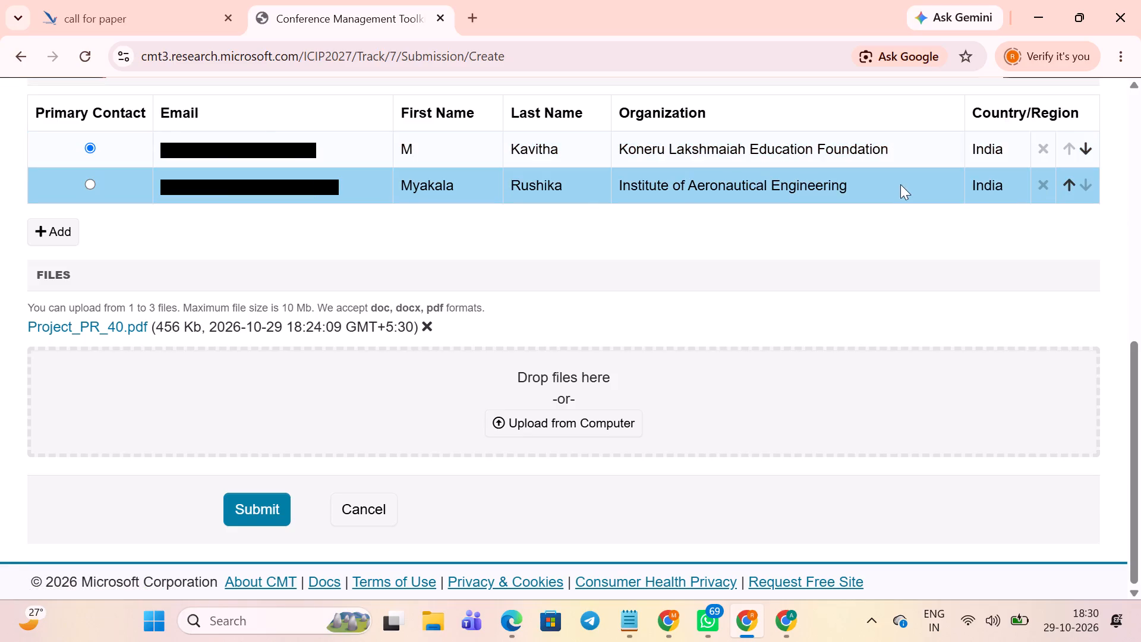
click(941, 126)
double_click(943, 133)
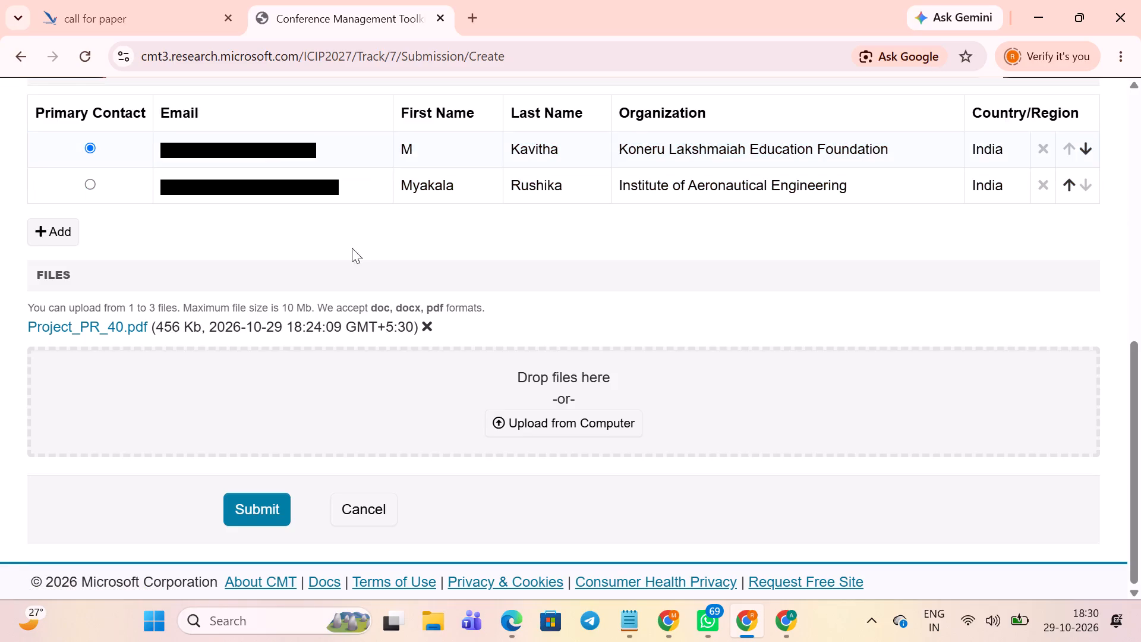
Review the filled-in submission form, from the title and abstract to the author list.
scroll(374, 243, up, 3)
scroll(376, 243, down, 2)
scroll(376, 243, up, 16)
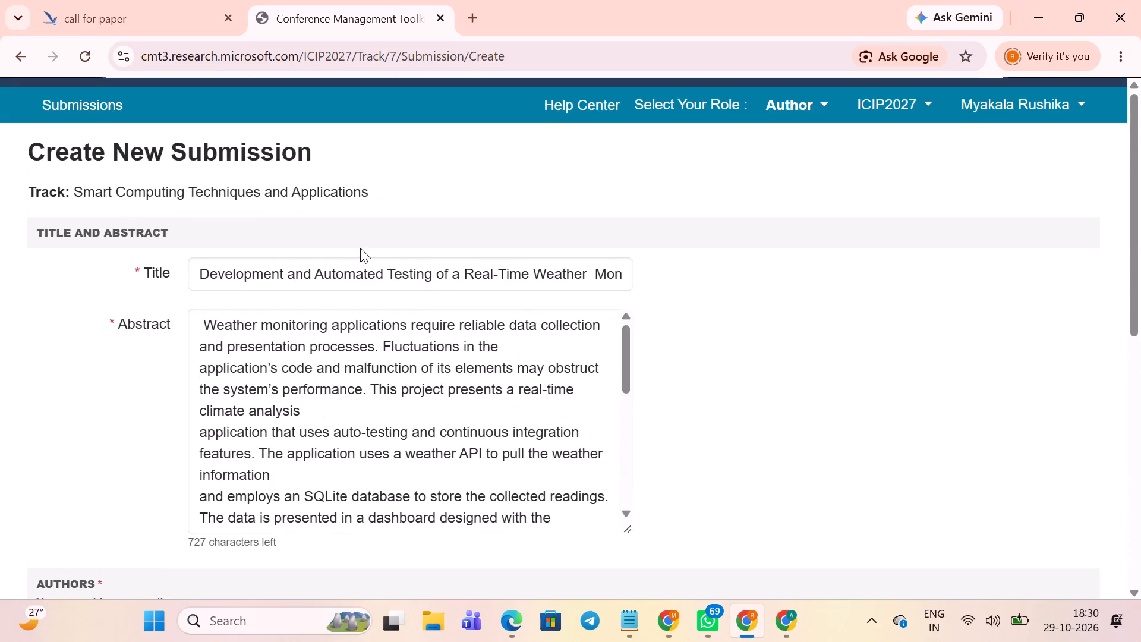
scroll(360, 248, down, 4)
scroll(360, 249, up, 6)
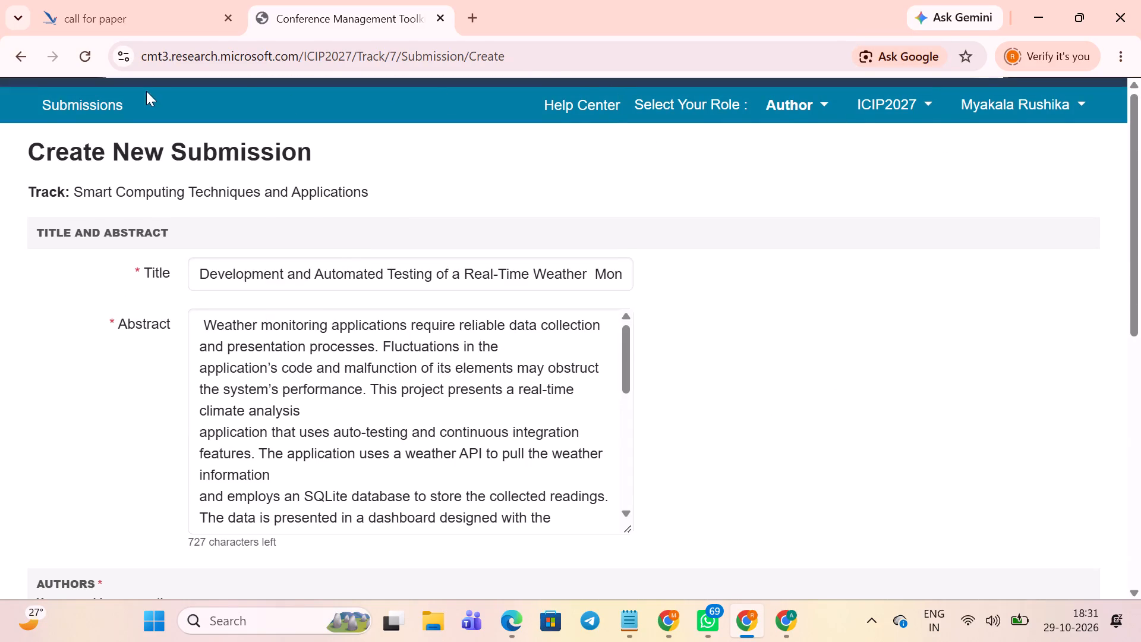
scroll(427, 157, down, 8)
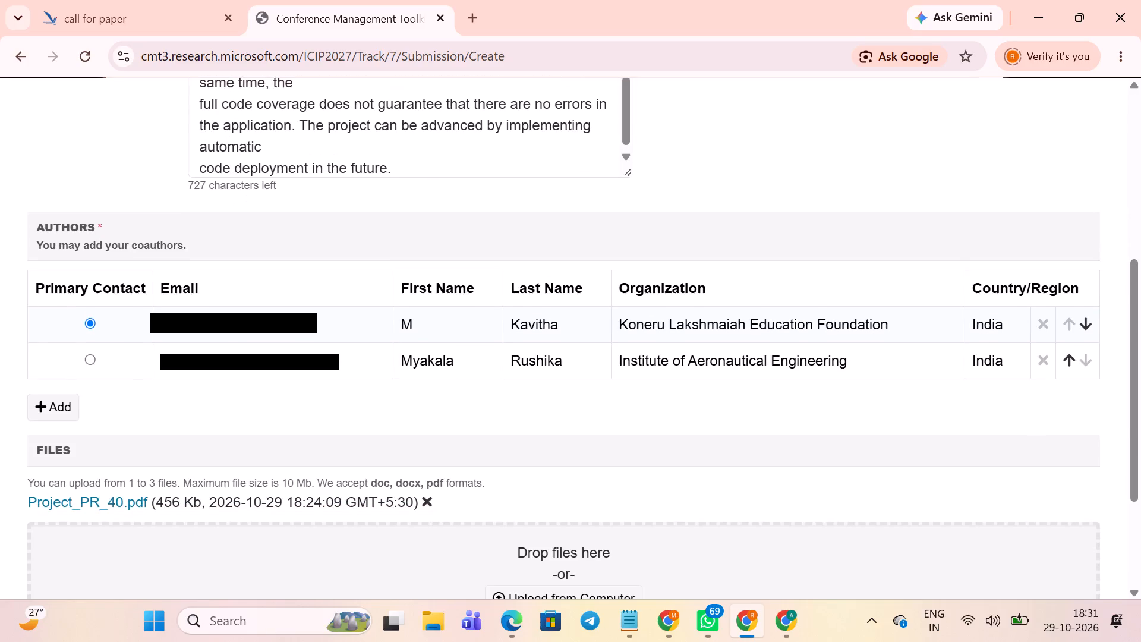
scroll(417, 167, down, 4)
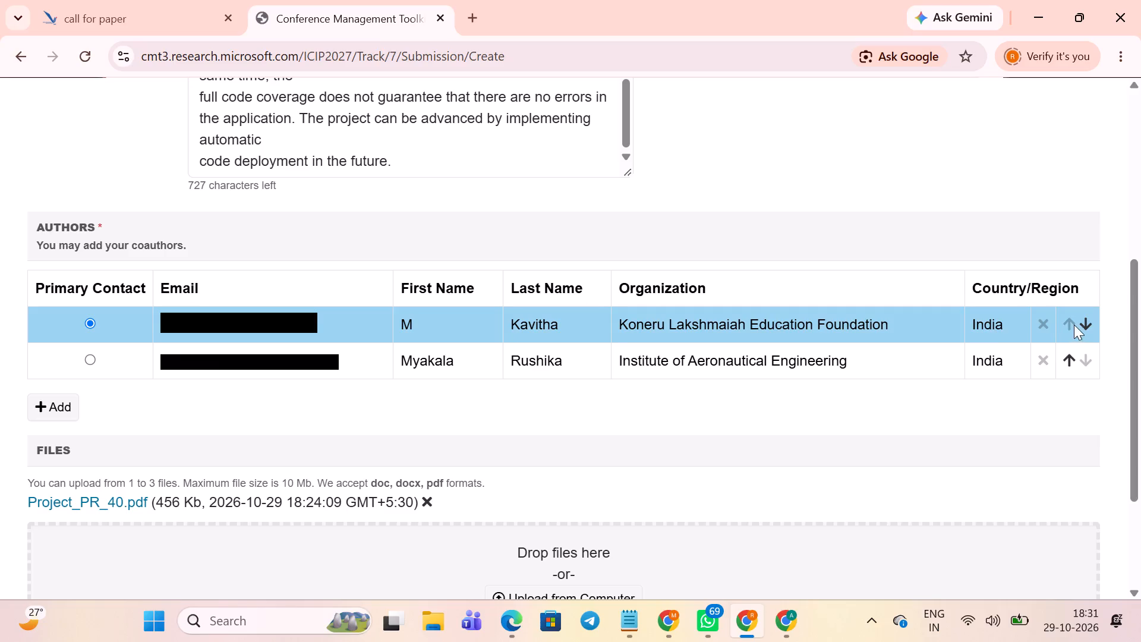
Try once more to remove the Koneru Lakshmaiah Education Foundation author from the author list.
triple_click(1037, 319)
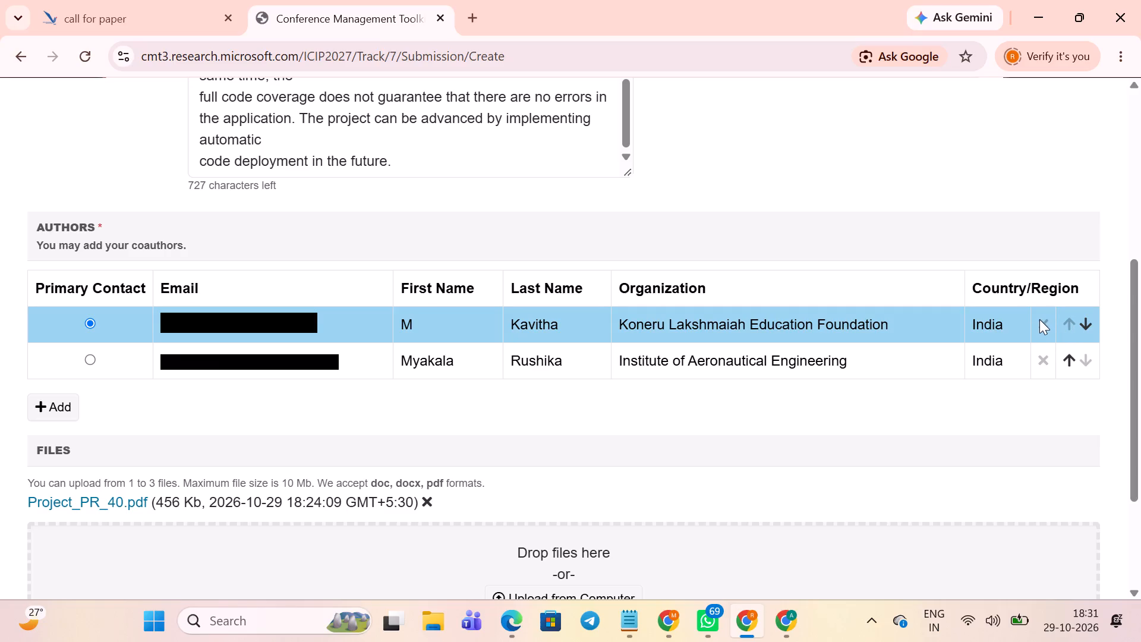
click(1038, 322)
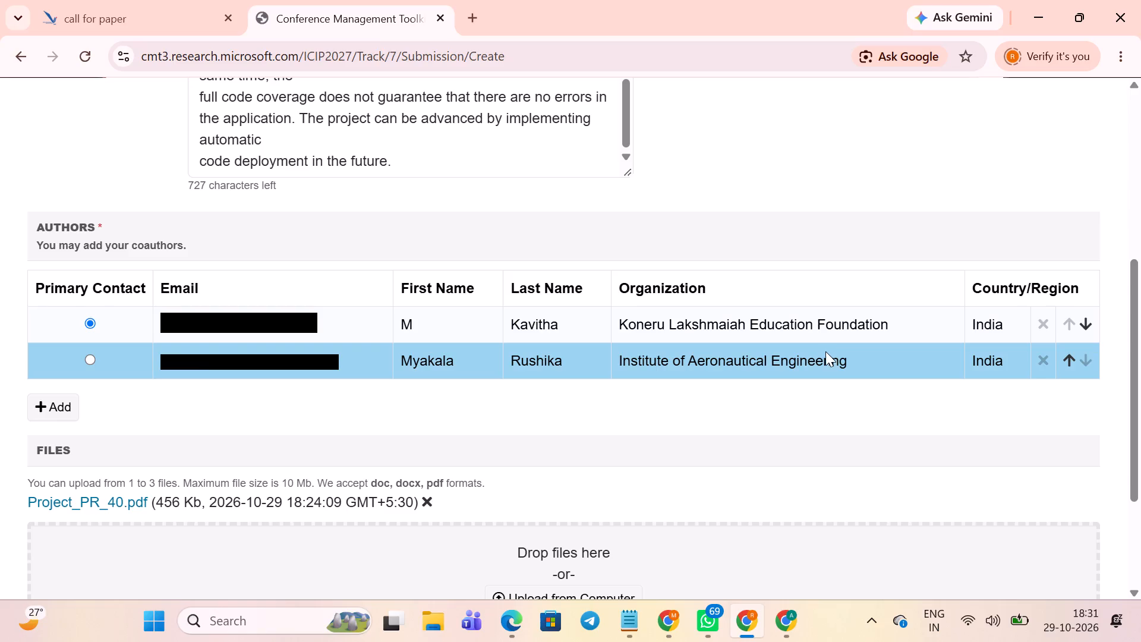
Return to the Author Console and create a new submission in the Smart Computing Techniques and Applications track.
scroll(877, 283, up, 3)
scroll(922, 266, up, 7)
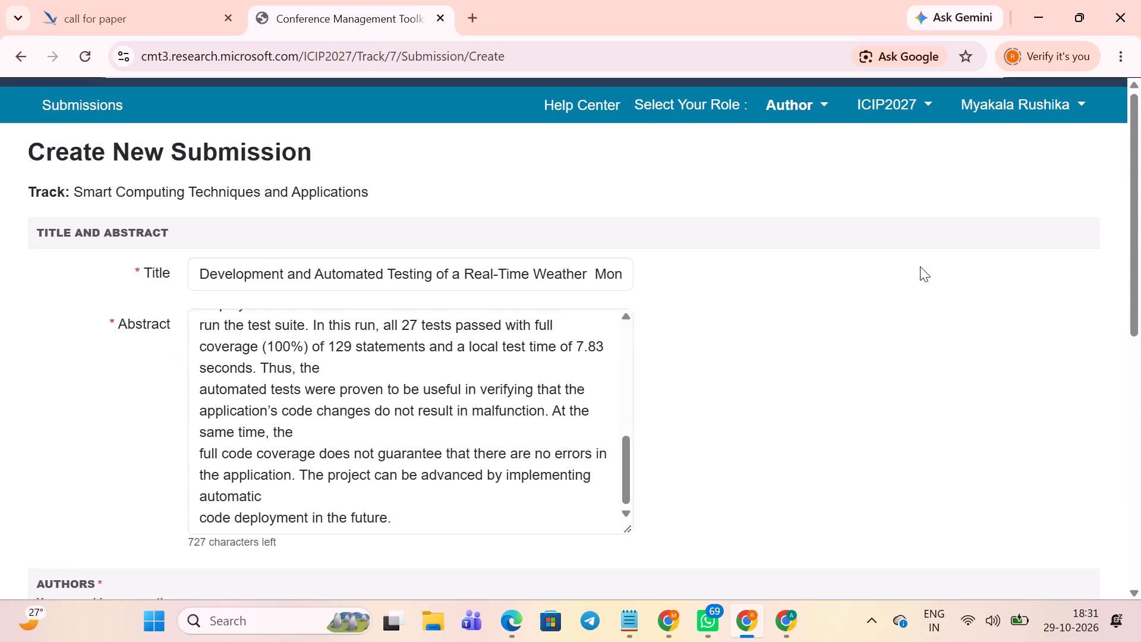
click(4, 65)
click(138, 172)
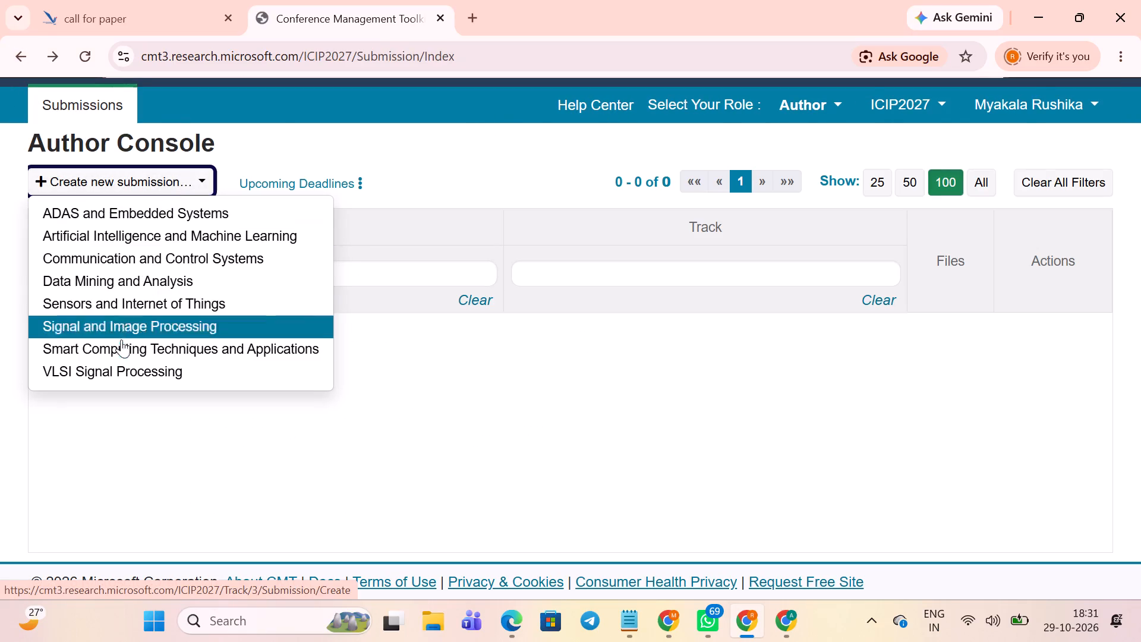
click(117, 352)
Look over the author and file sections of the blank submission form and return to its title field.
scroll(609, 319, down, 6)
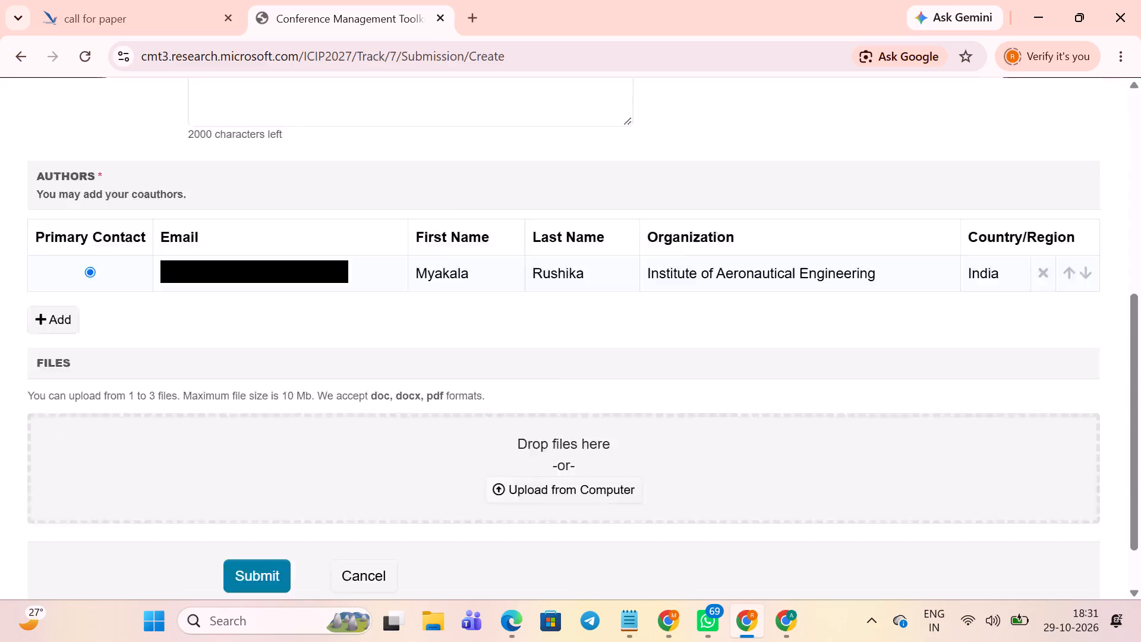
scroll(605, 322, down, 5)
scroll(407, 287, up, 1)
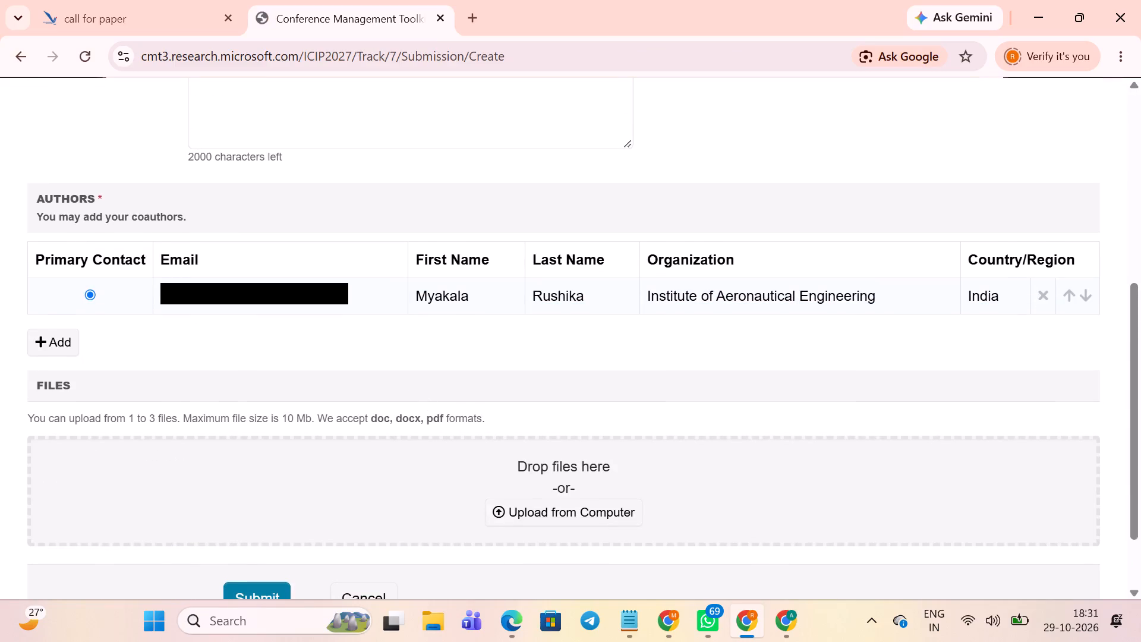
scroll(601, 263, down, 3)
scroll(336, 256, up, 2)
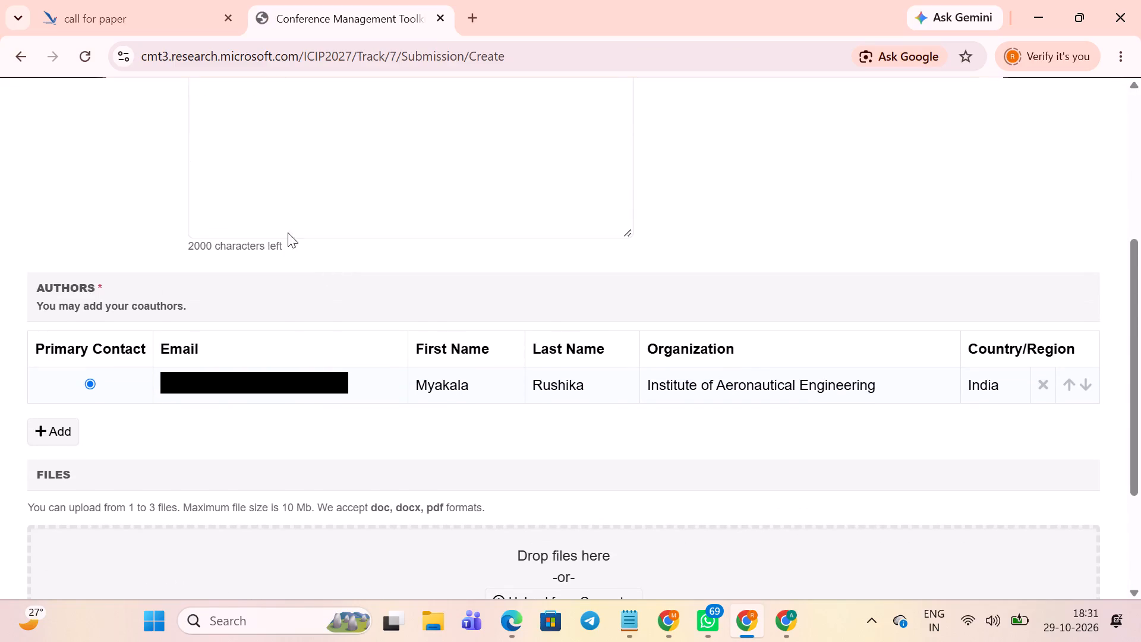
scroll(301, 185, up, 3)
Copy the full paper title from Project_PR_40.pdf in Edge and paste it into the submission form's Title field in Chrome.
click(313, 259)
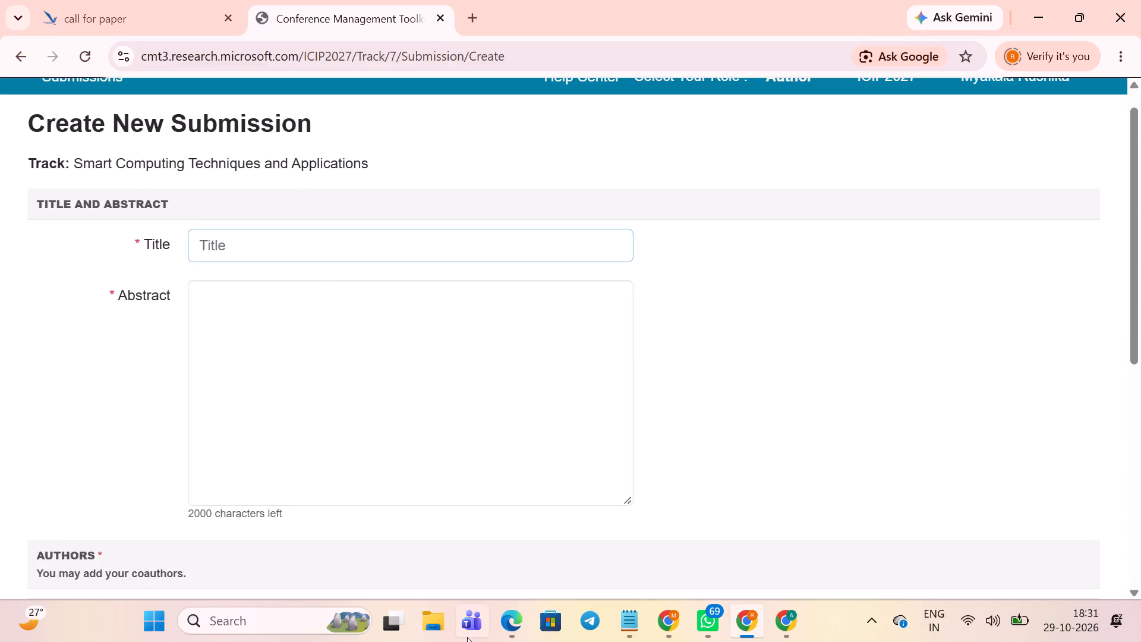
click(497, 629)
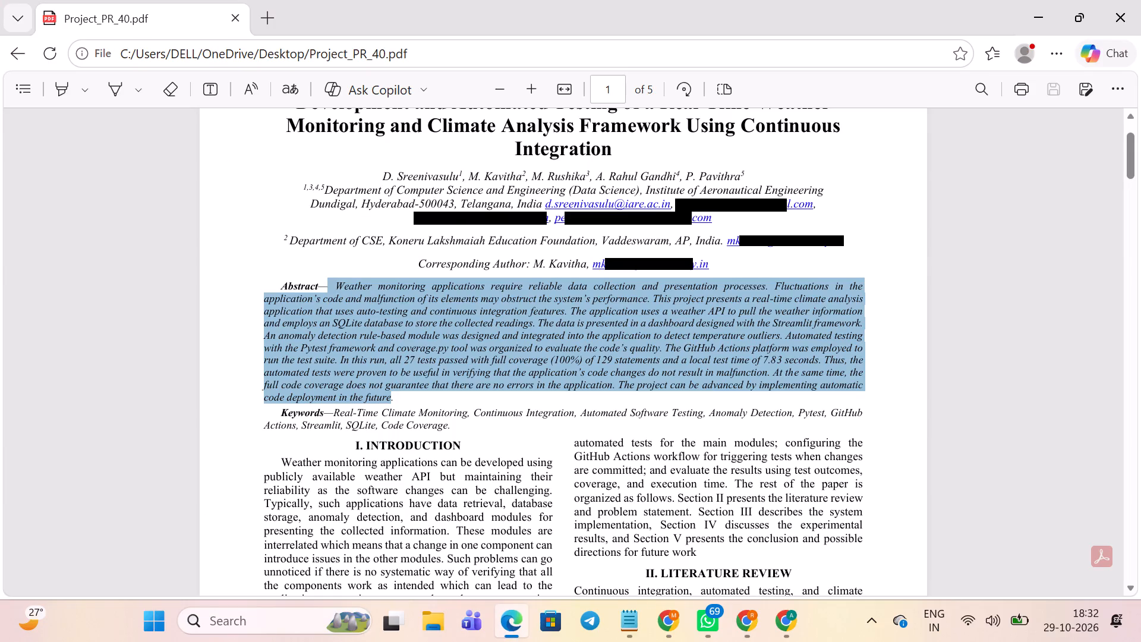
click(319, 231)
scroll(439, 169, up, 3)
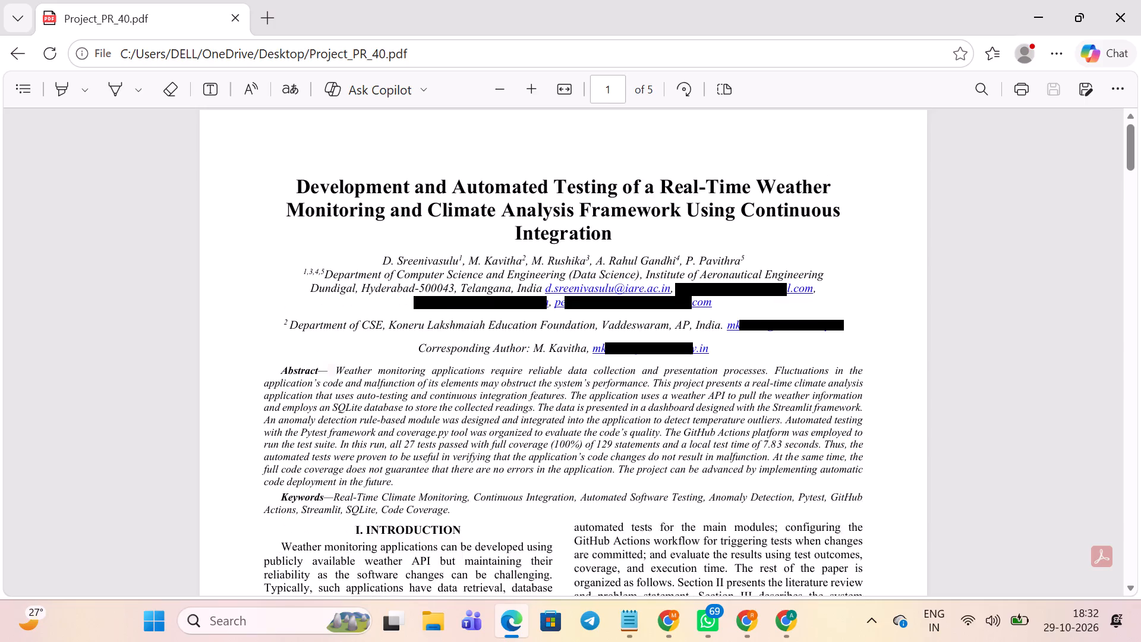
drag(292, 177, 740, 247)
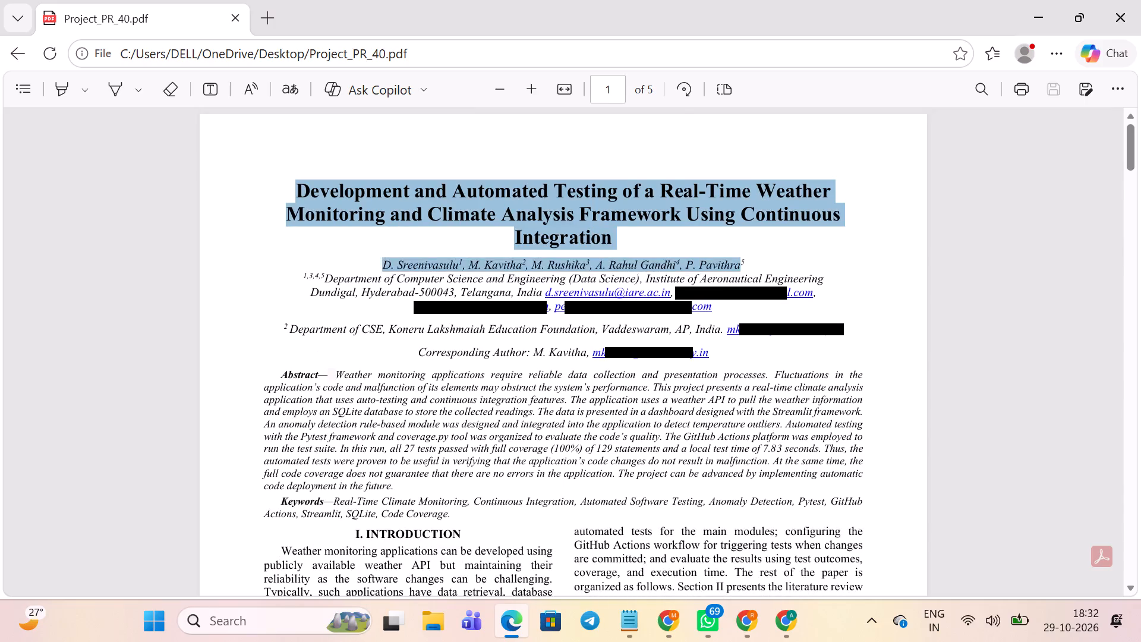
drag(740, 247, 615, 243)
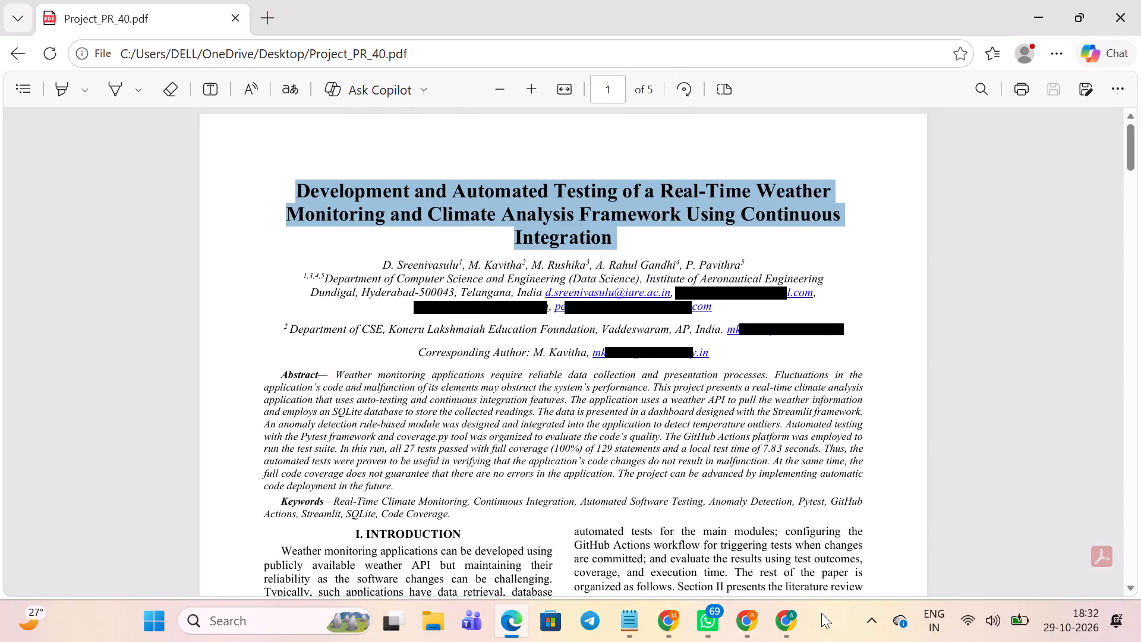
key(ctrl+c)
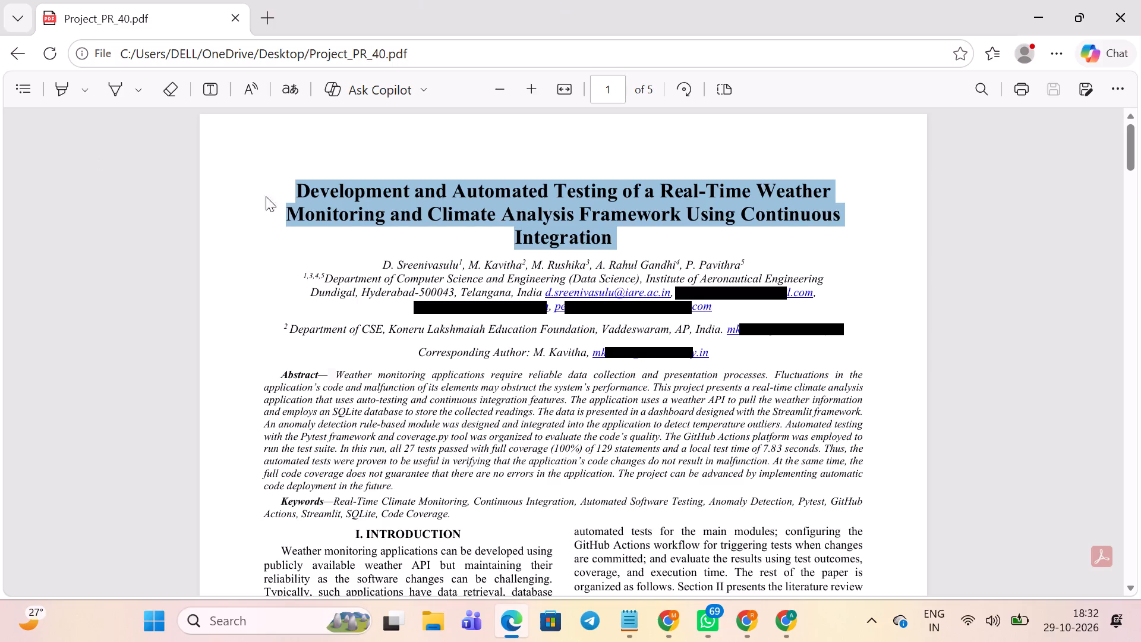
click(748, 622)
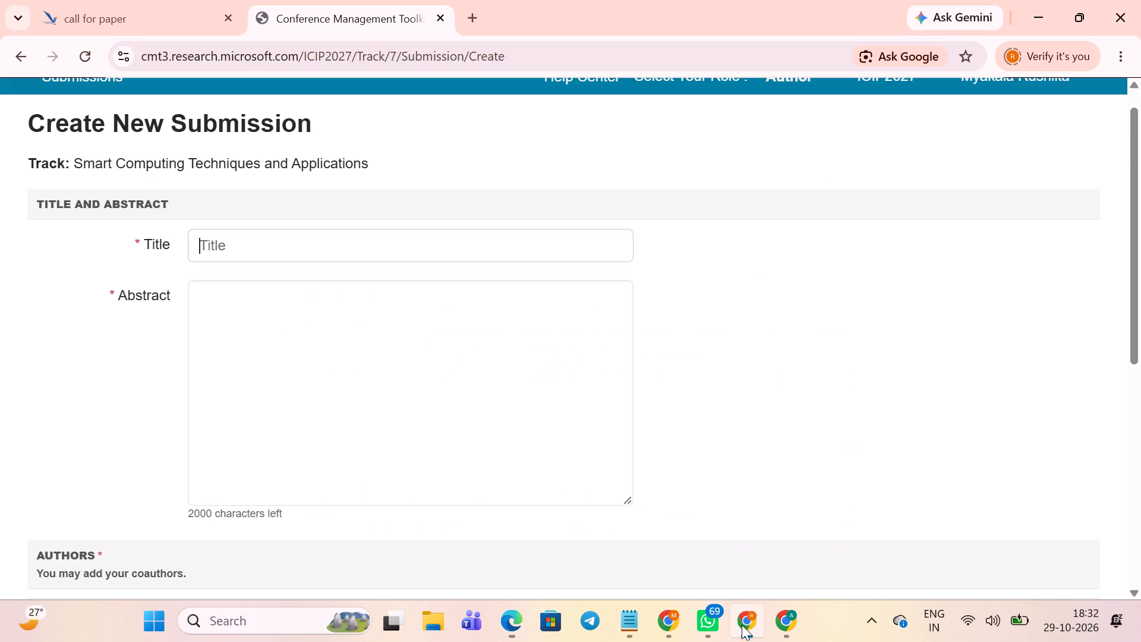
click(260, 247)
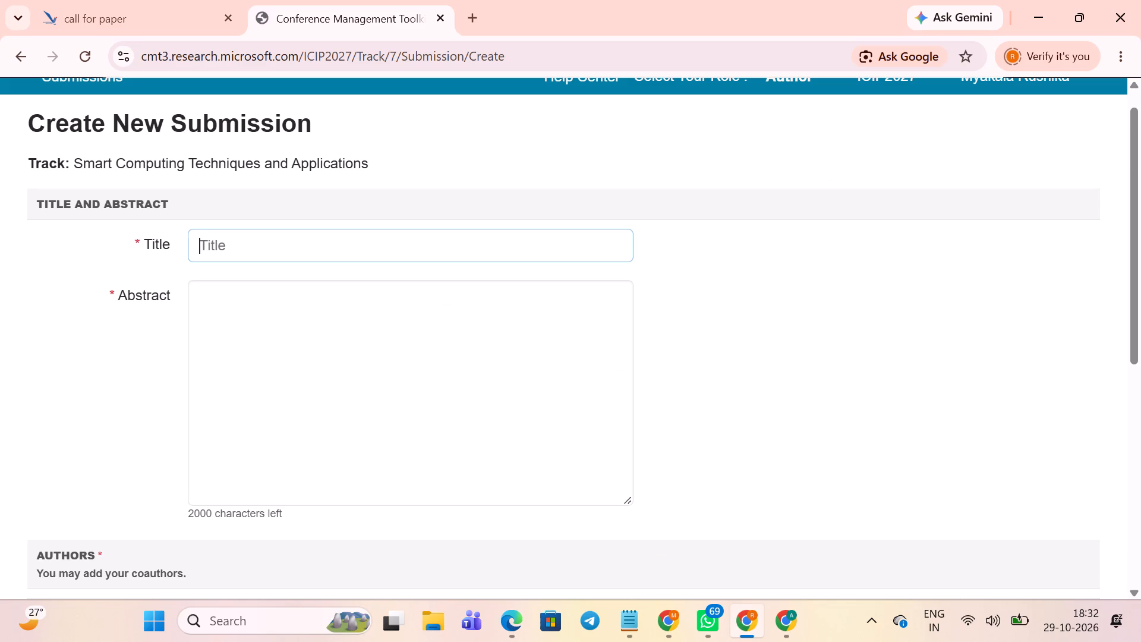
key(ctrl+c)
key(ctrl+v)
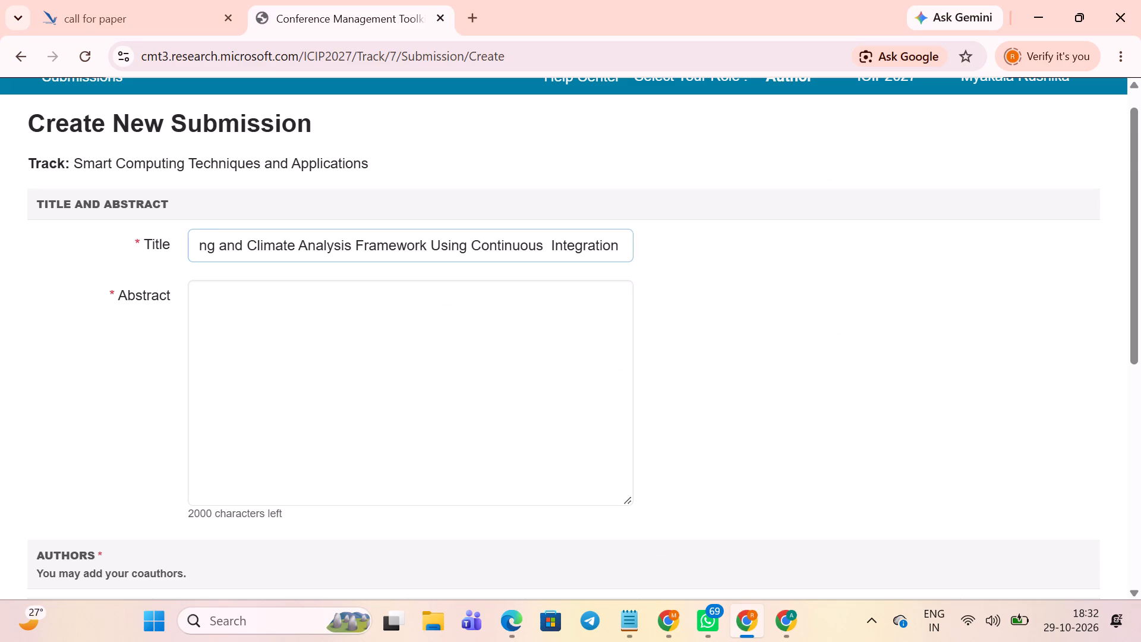
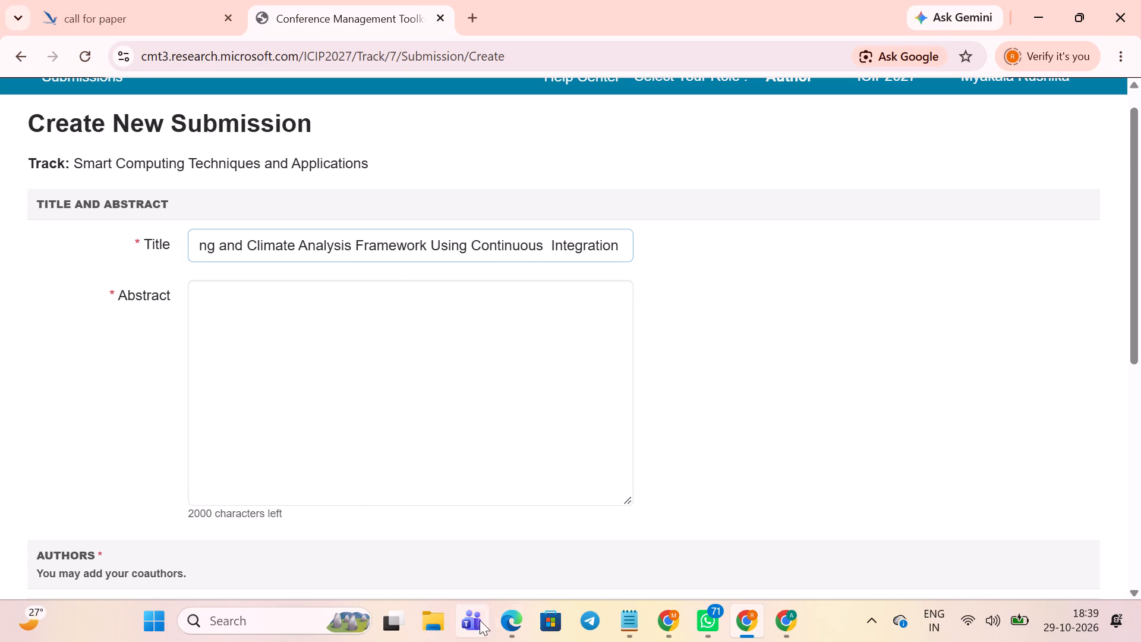
Copy the full abstract text from Project_PR_40.pdf in Edge and paste it into the submission form's Abstract field in Chrome.
click(506, 624)
click(438, 389)
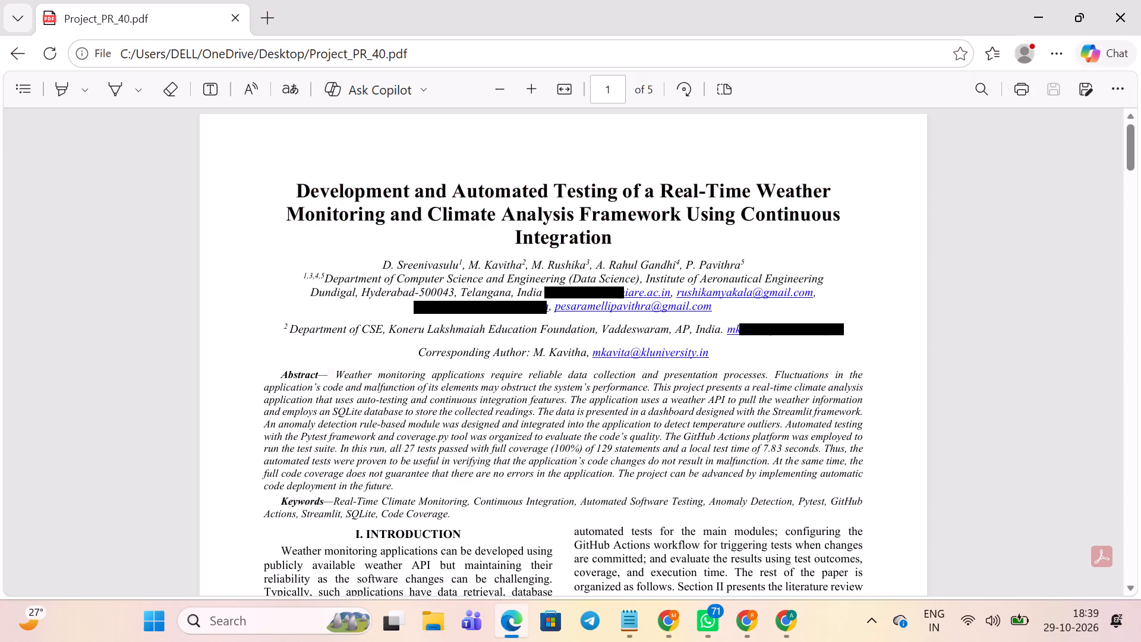
drag(337, 368, 416, 481)
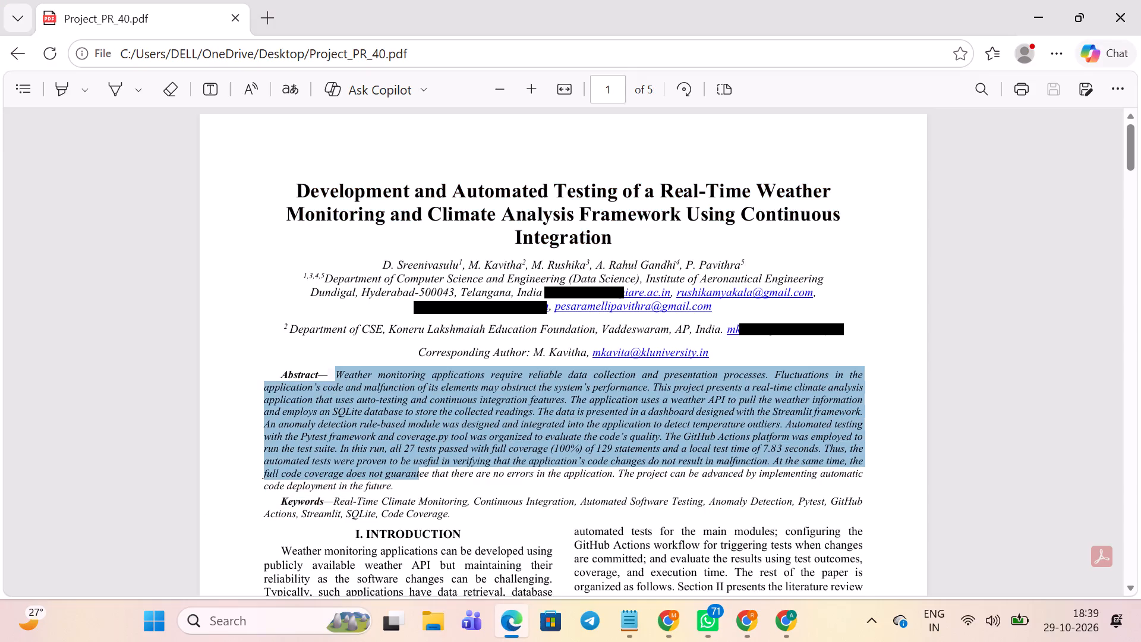
drag(416, 481, 403, 490)
key(ctrl+c)
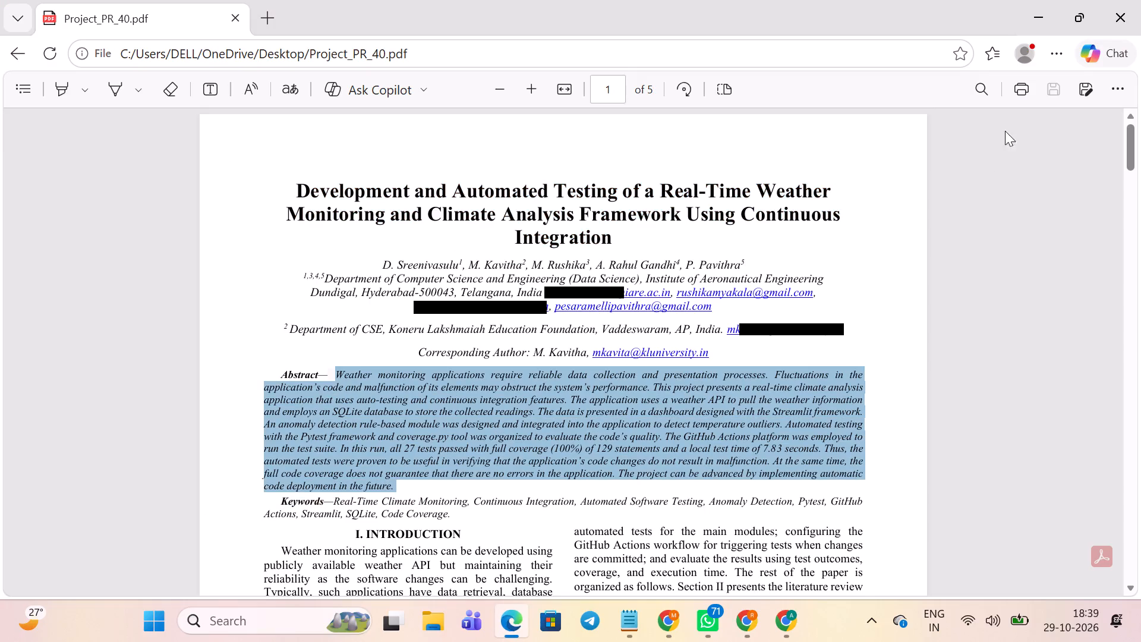
click(1037, 1)
click(338, 379)
key(ctrl+v)
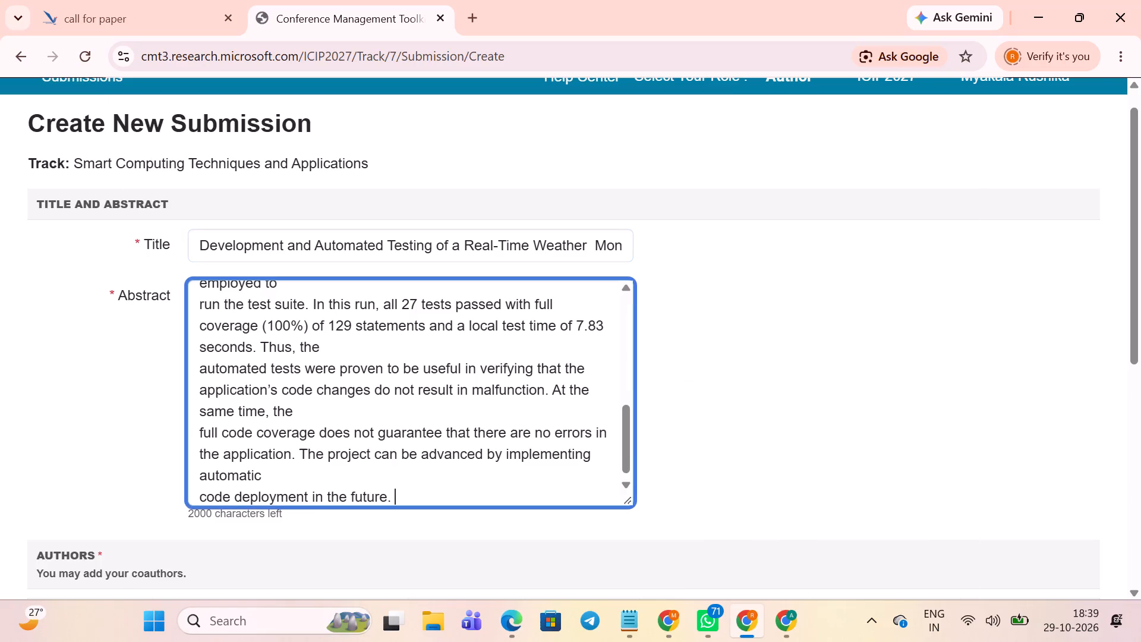
Open a new coauthor entry in the Authors section and go to its Email field.
scroll(468, 472, down, 5)
scroll(647, 501, down, 3)
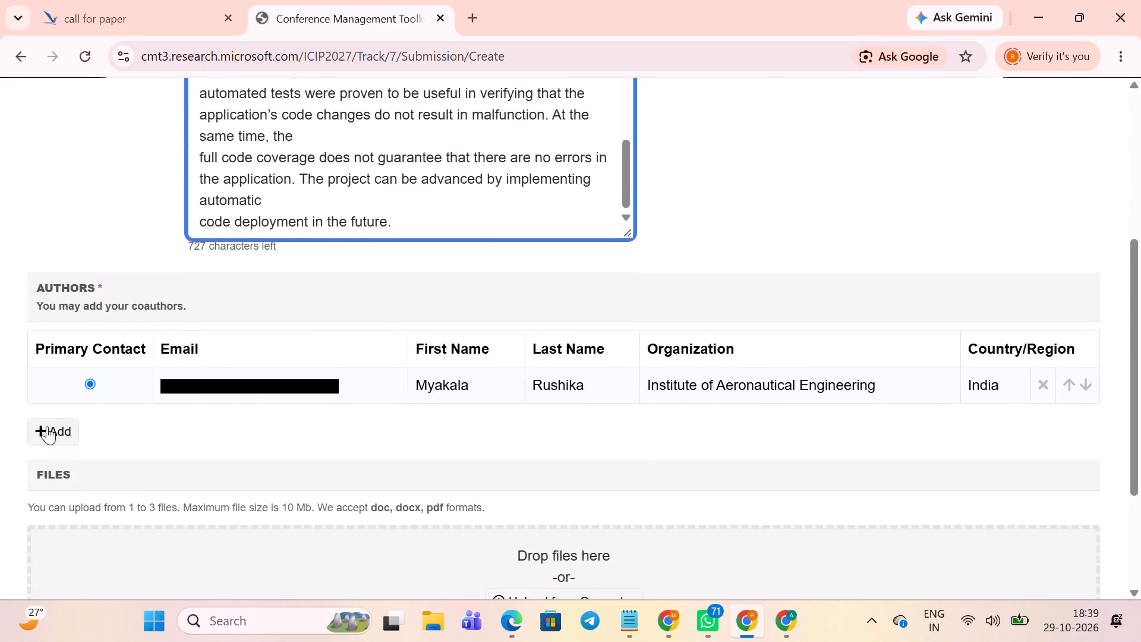
click(47, 426)
click(206, 444)
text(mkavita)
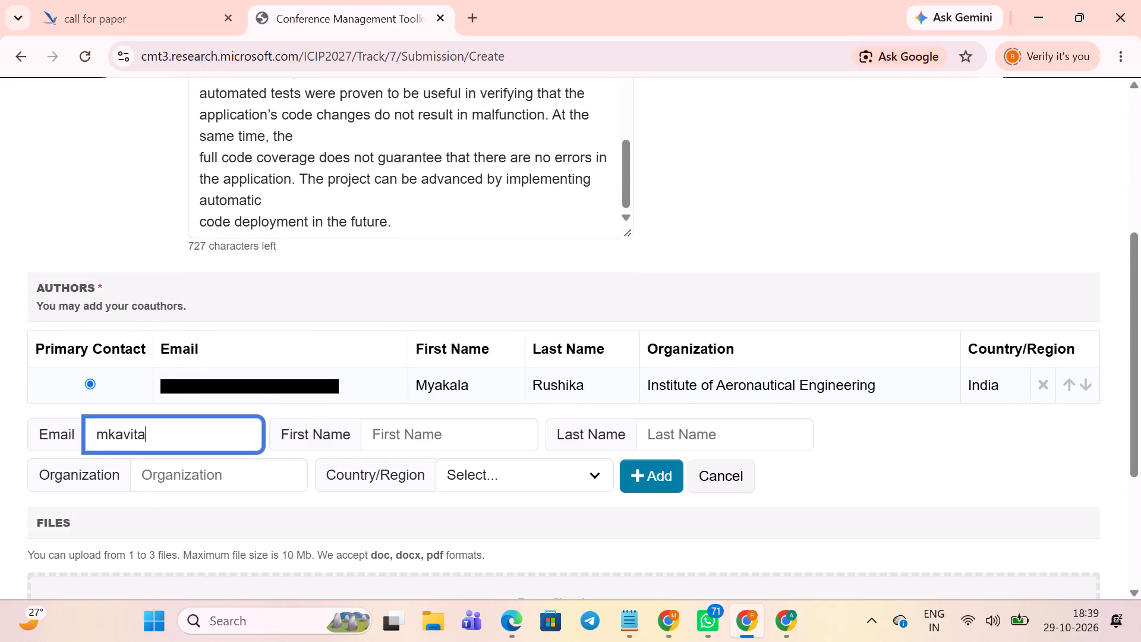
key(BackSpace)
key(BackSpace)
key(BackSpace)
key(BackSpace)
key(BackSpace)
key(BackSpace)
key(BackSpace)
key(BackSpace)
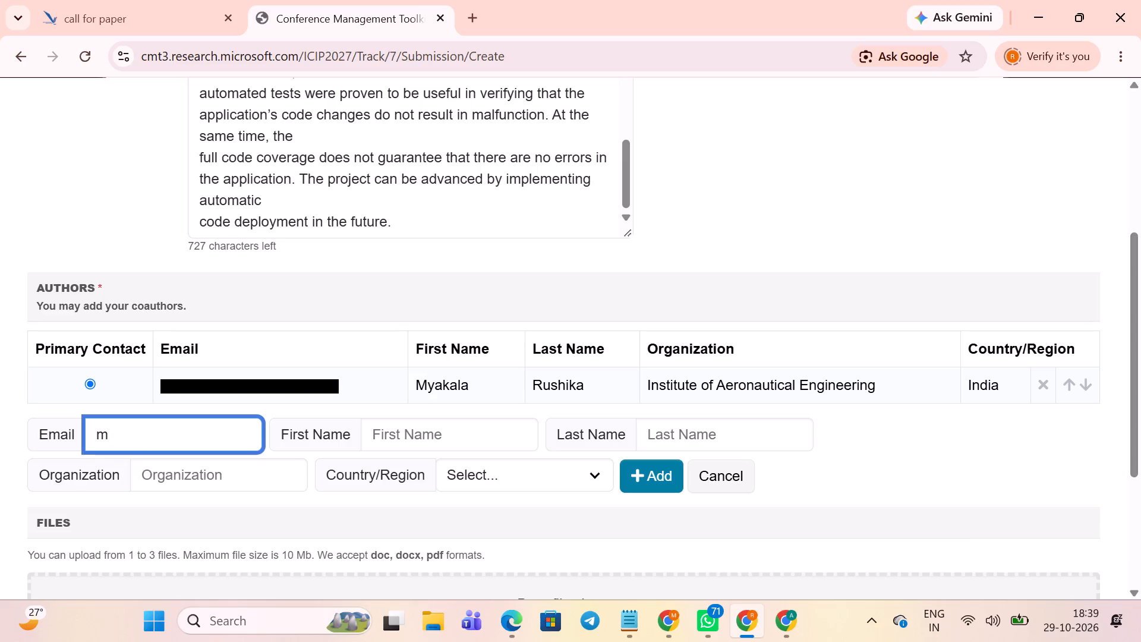
Switch to Project_PR_40.pdf in Edge to get the coauthor's email address for the new author entry.
click(515, 619)
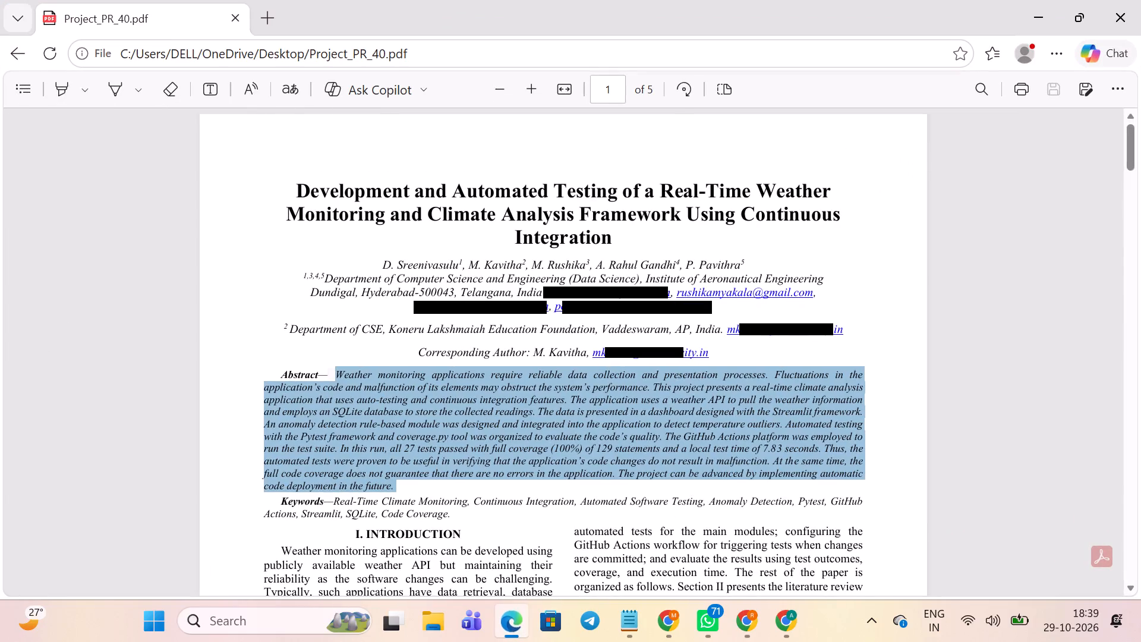
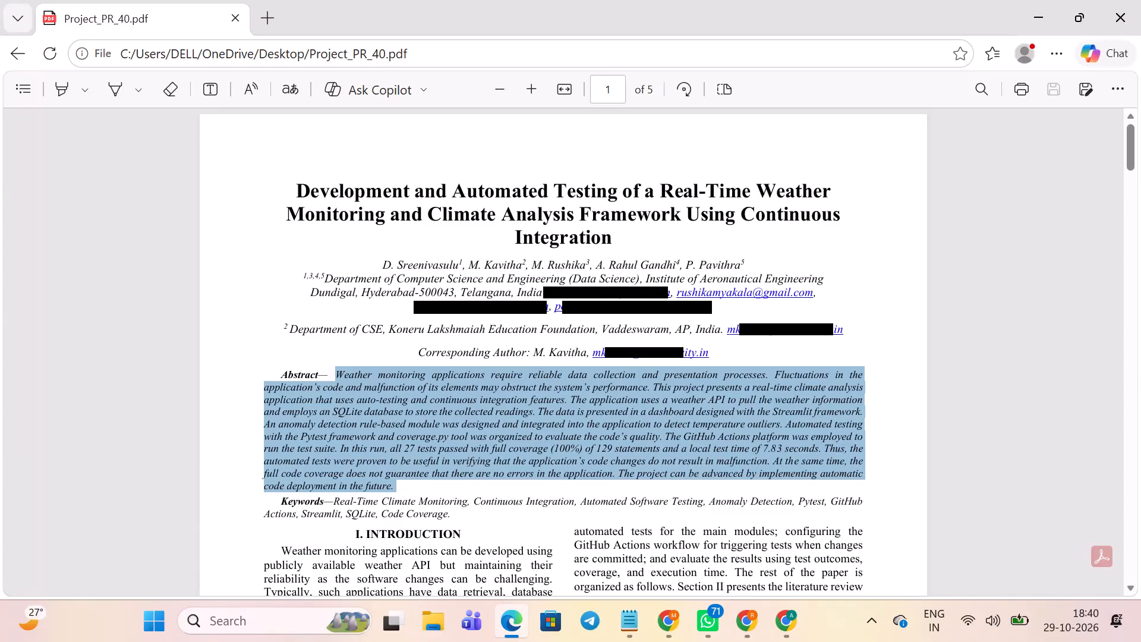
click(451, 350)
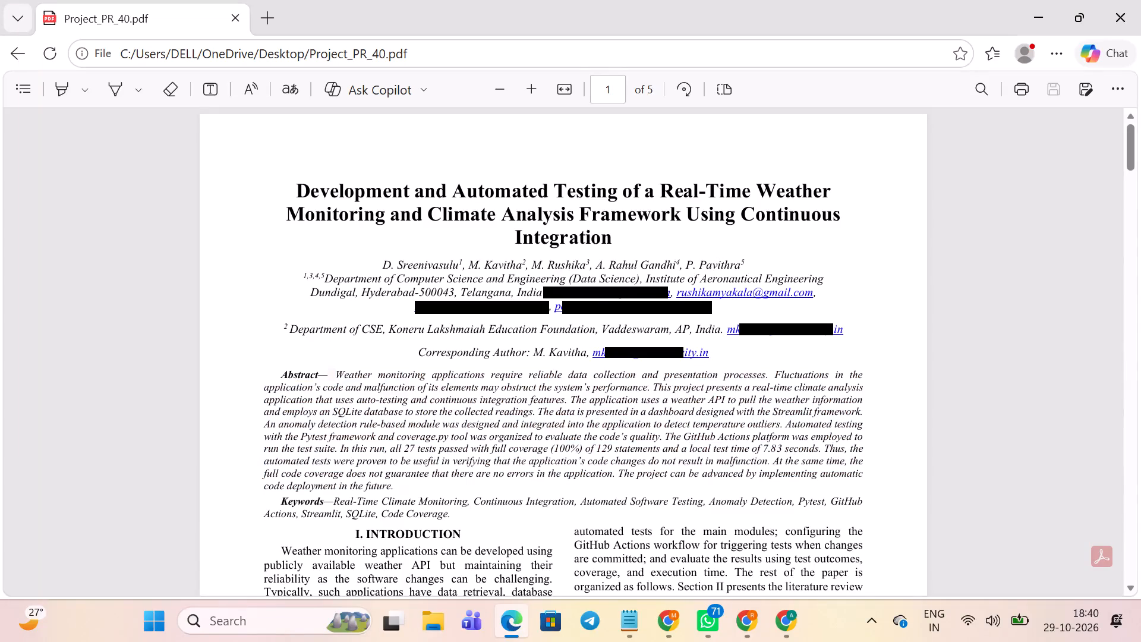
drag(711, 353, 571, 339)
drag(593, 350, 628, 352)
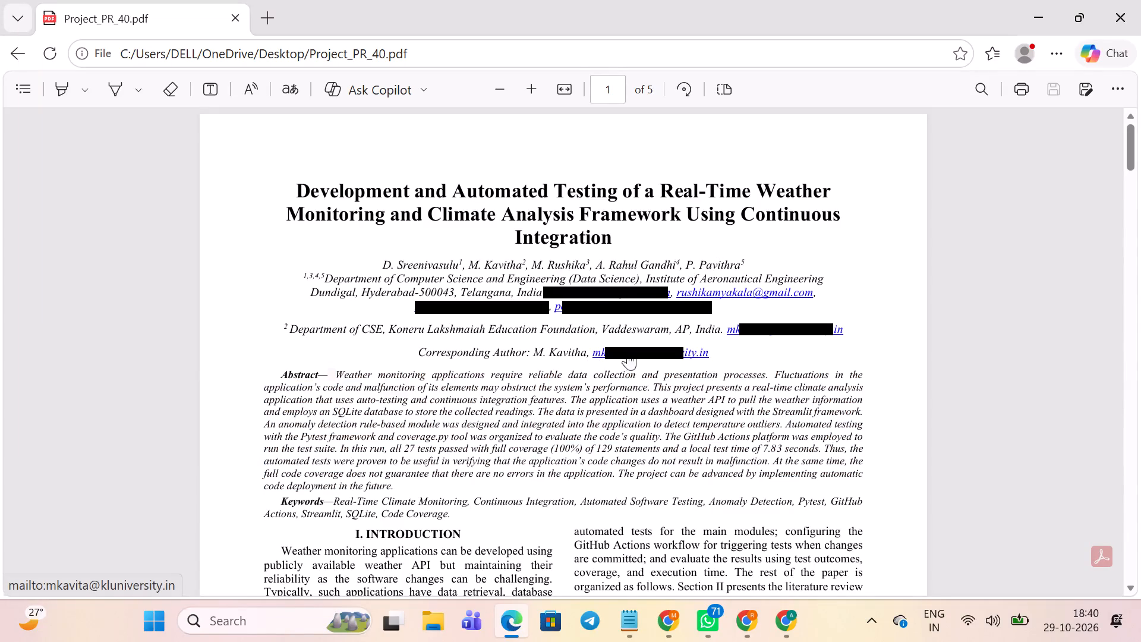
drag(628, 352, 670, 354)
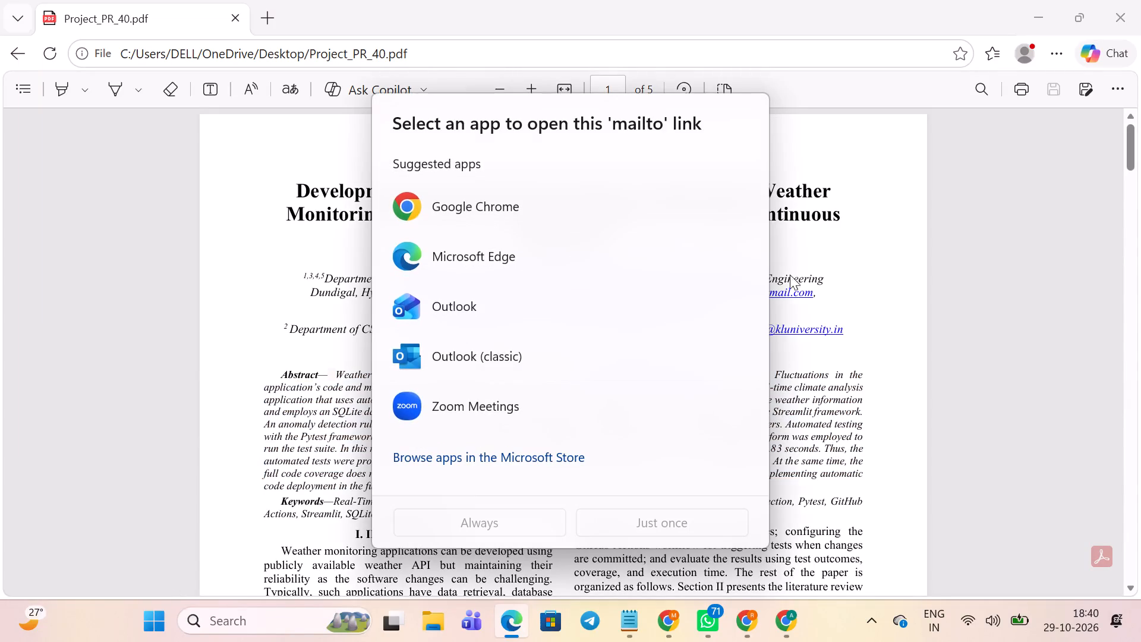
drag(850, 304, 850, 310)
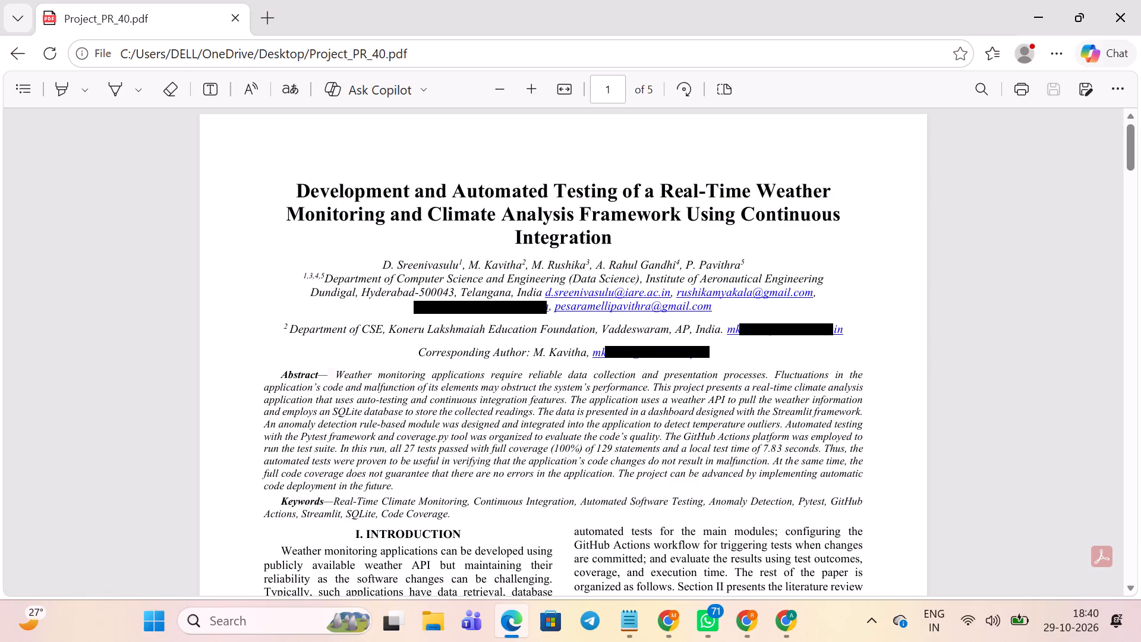
Copy the corresponding author's email from Project_PR_40.pdf into the coauthor's Email field in Chrome, and remove the stray text before the address.
drag(581, 346, 721, 358)
drag(721, 358, 723, 360)
key(ctrl+c)
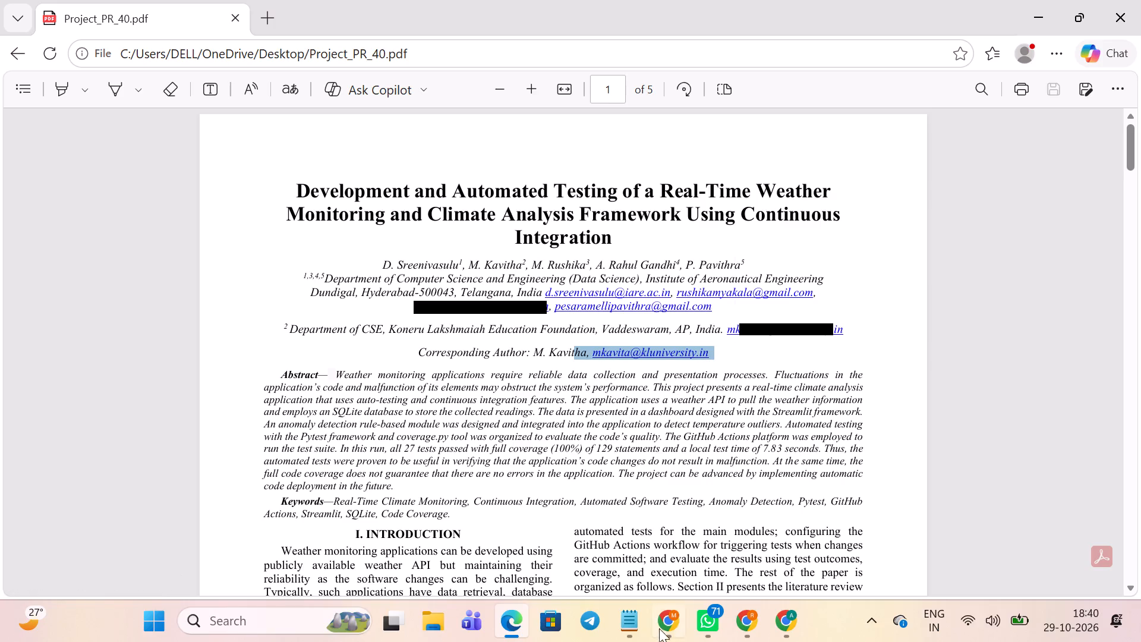
click(752, 615)
click(729, 635)
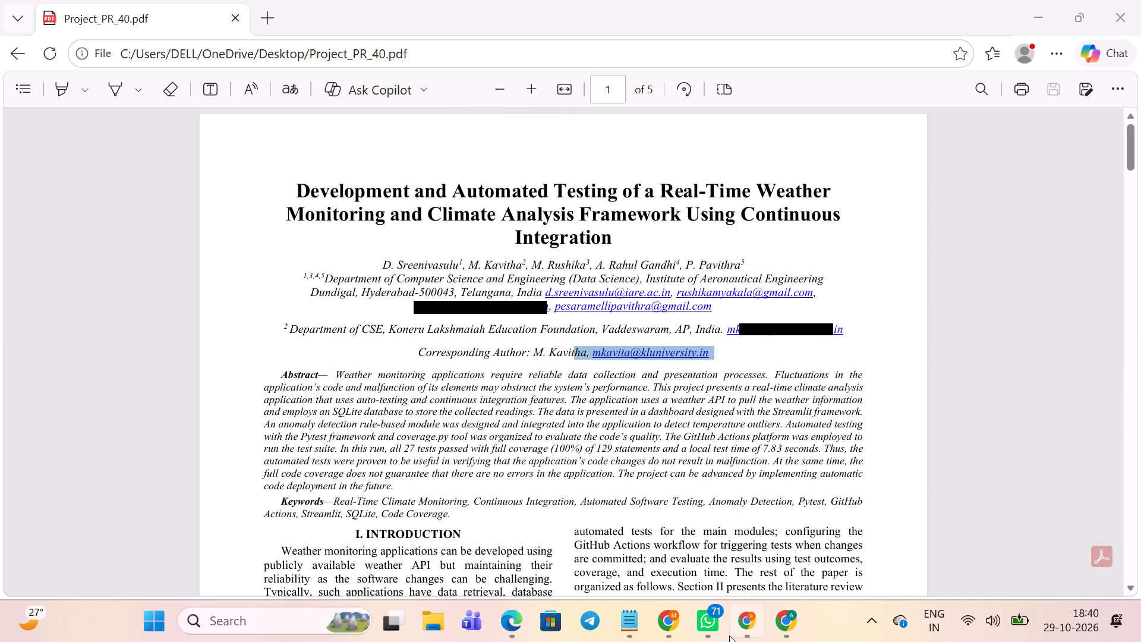
key(ctrl+v)
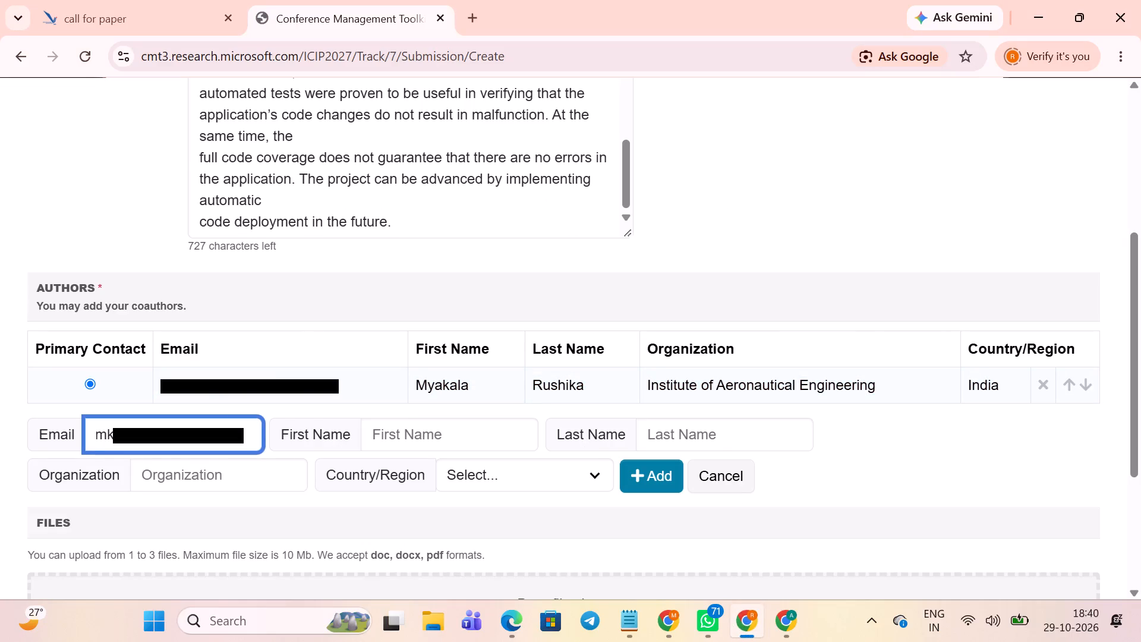
drag(129, 430, 122, 464)
click(127, 434)
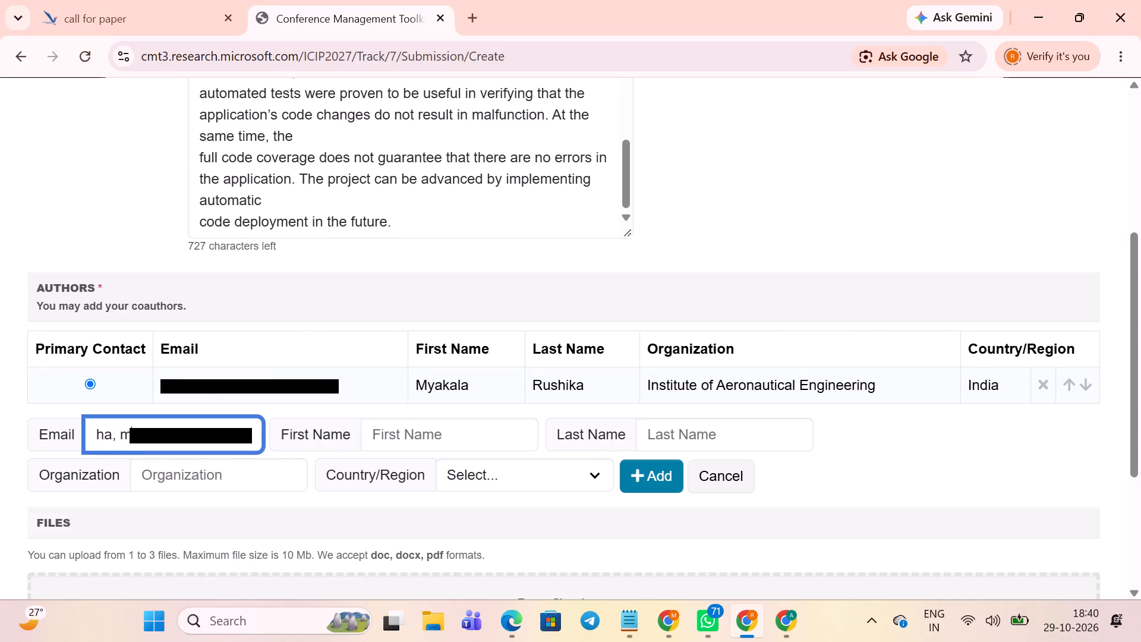
click(125, 429)
key(BackSpace)
key(BackSpace)
key(BackSpace)
key(BackSpace)
key(BackSpace)
Enter the corresponding author's first initial as First Name and their surname as Last Name in the coauthor entry.
click(394, 443)
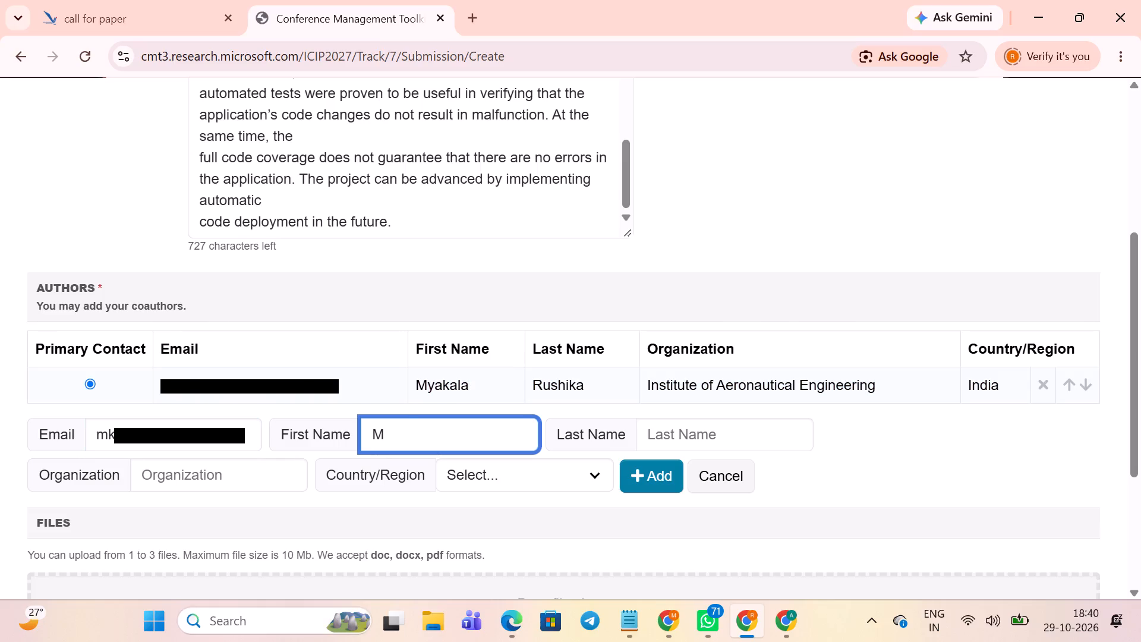
click(729, 430)
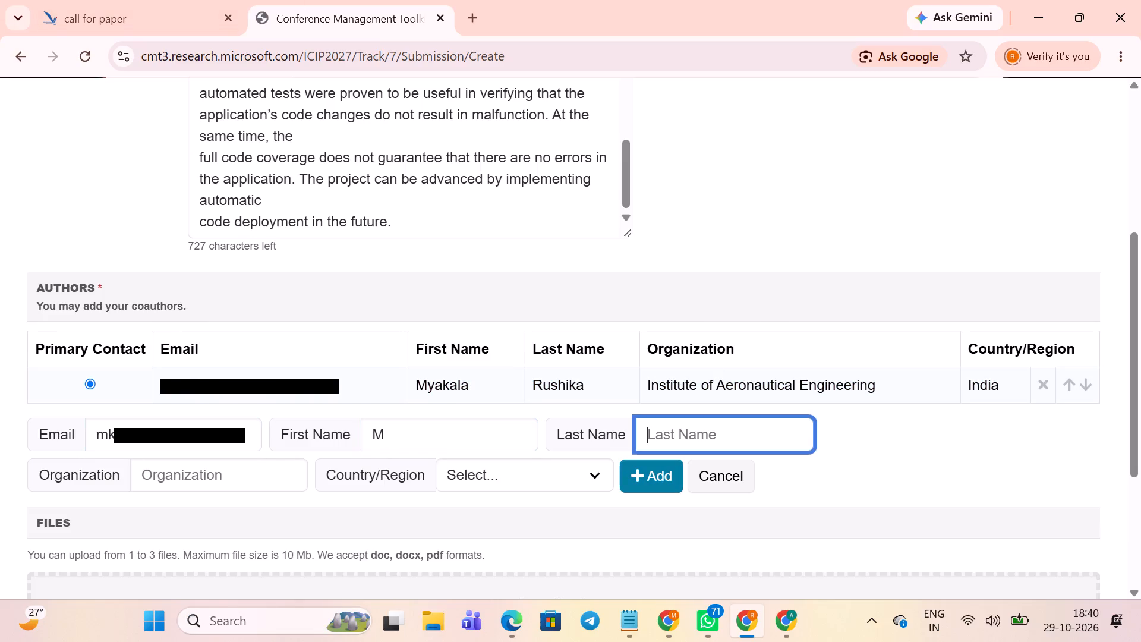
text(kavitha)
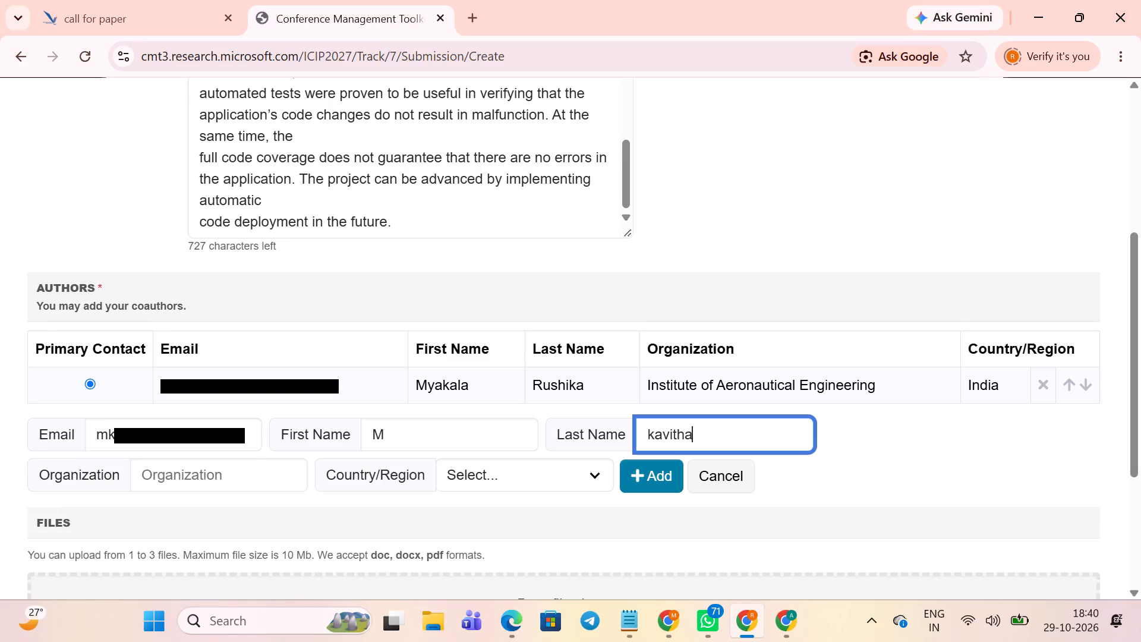
Copy "Koneru Lakshmaiah Education Foundation" from Project_PR_40.pdf in Edge and return to the coauthor's Organization field in Chrome.
click(264, 479)
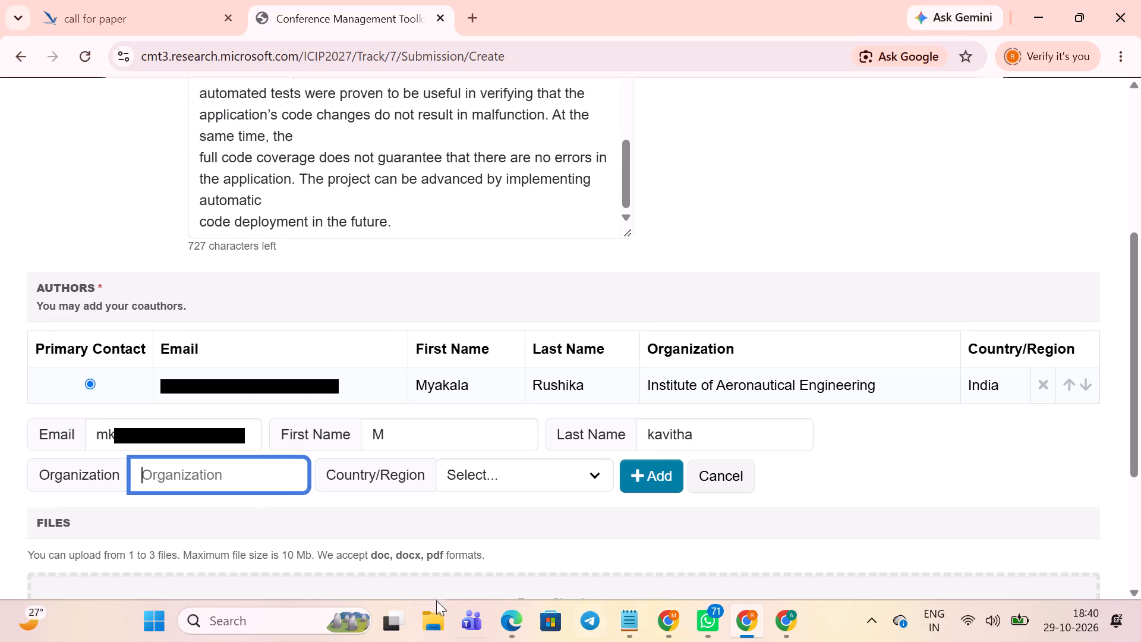
click(515, 625)
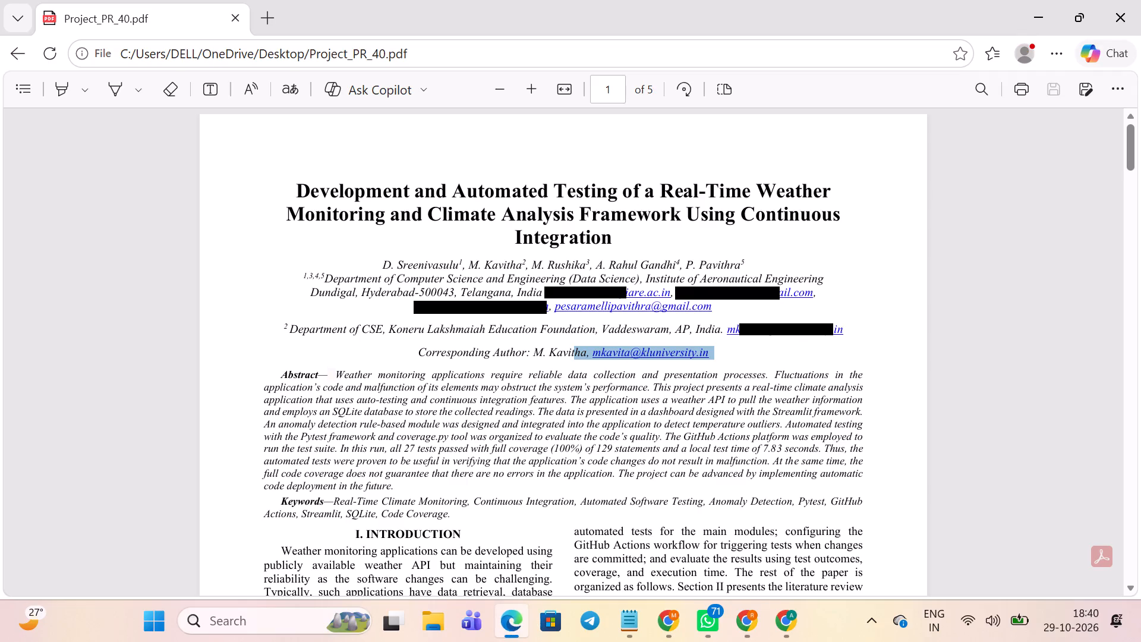
click(310, 362)
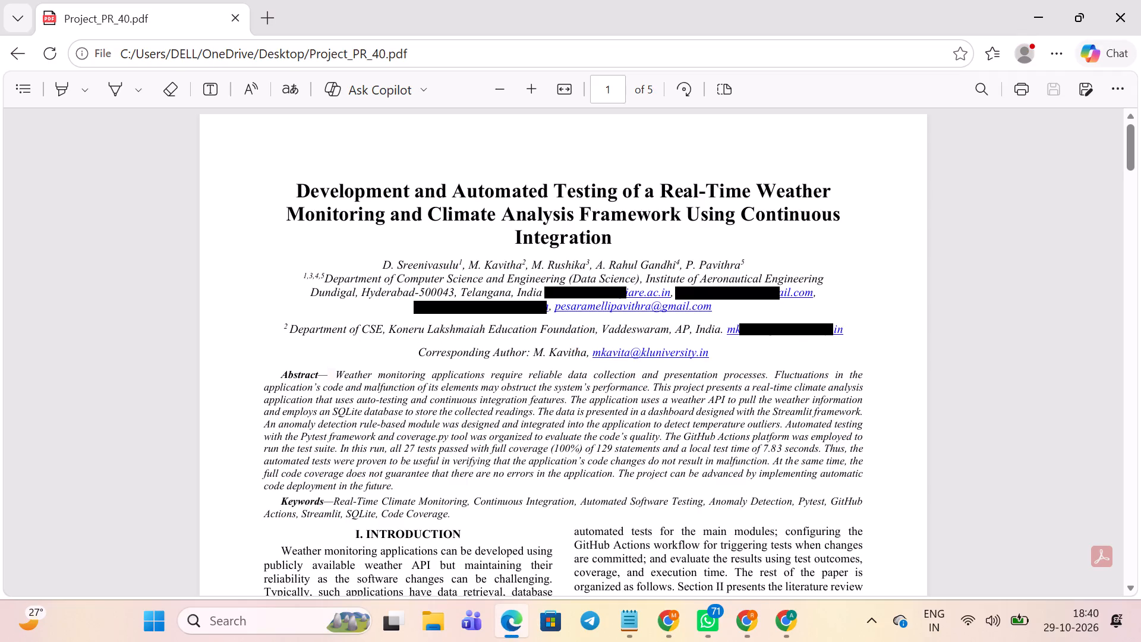
drag(391, 324, 669, 329)
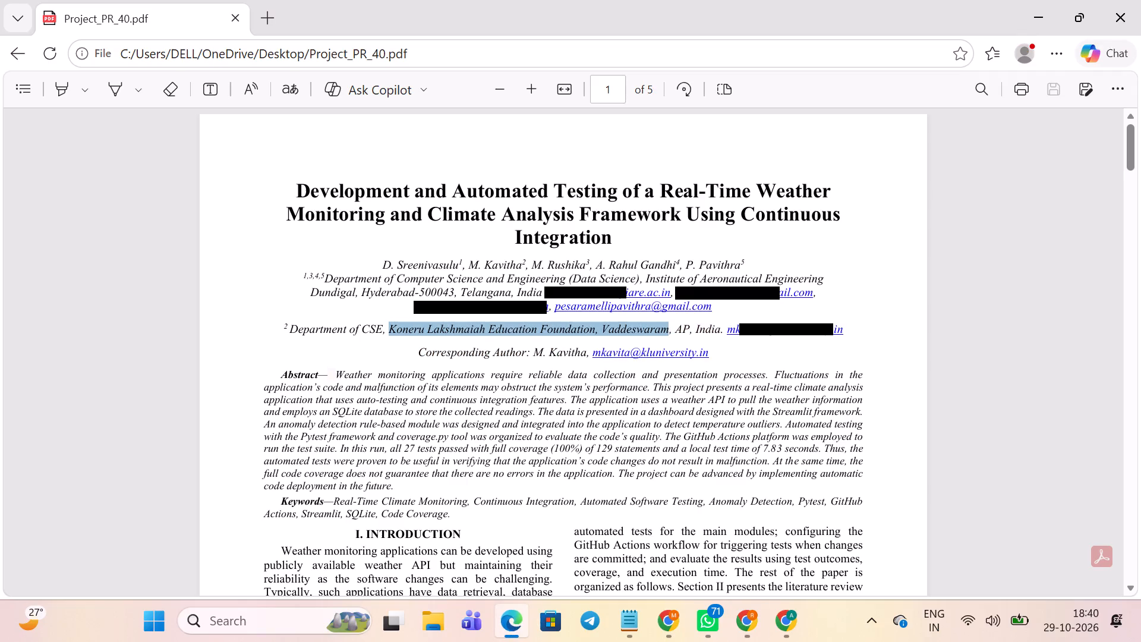
drag(669, 329, 596, 336)
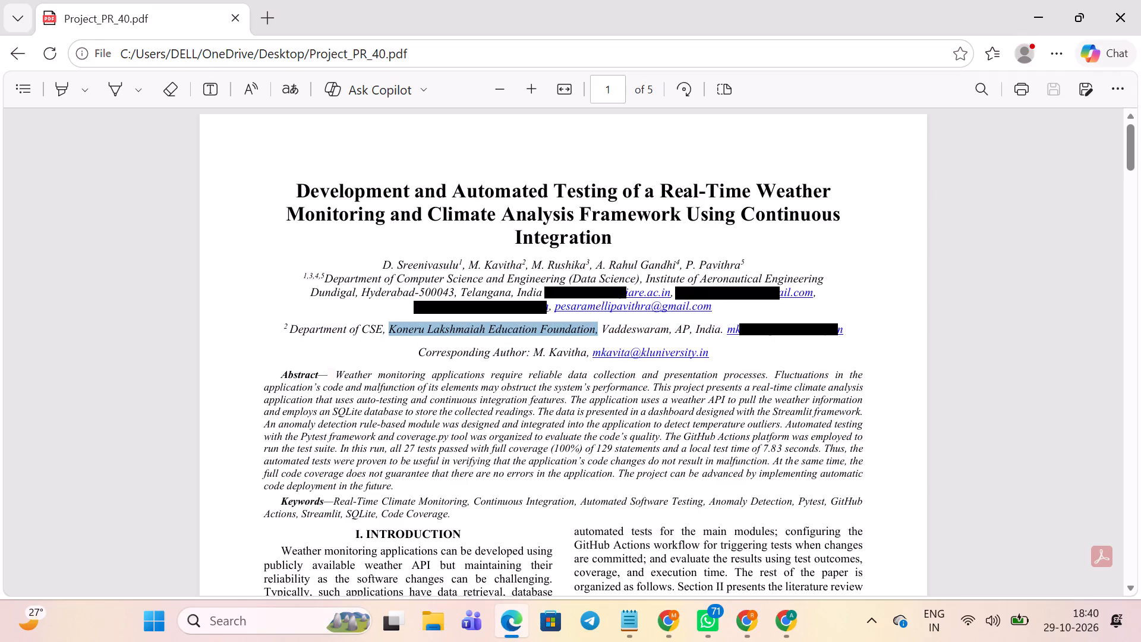
drag(596, 336, 597, 328)
key(ctrl+c)
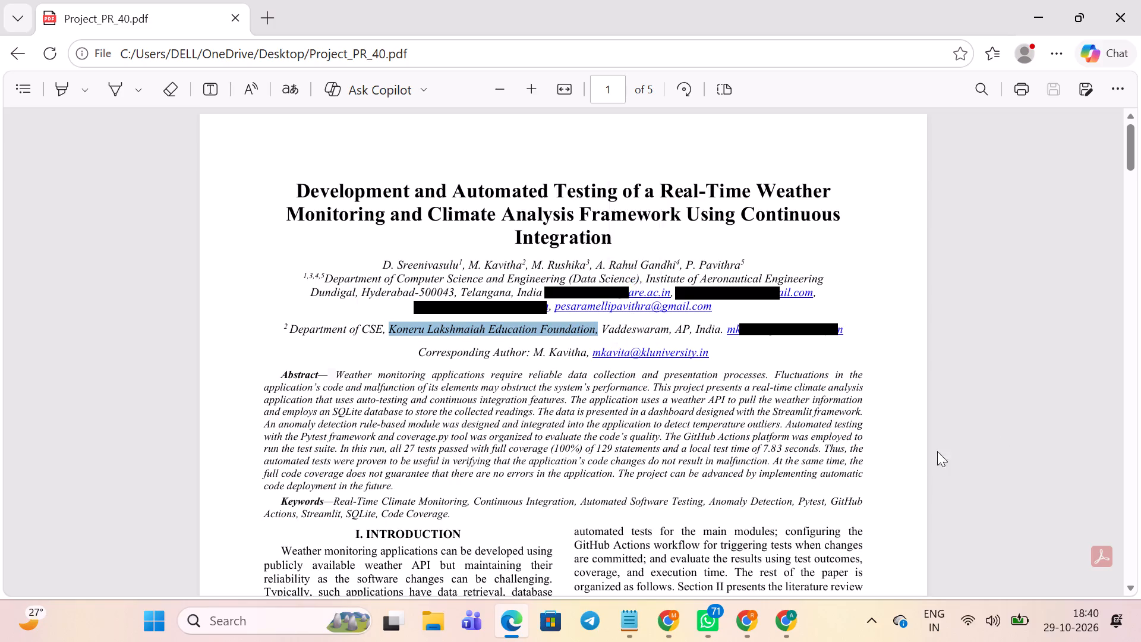
click(754, 623)
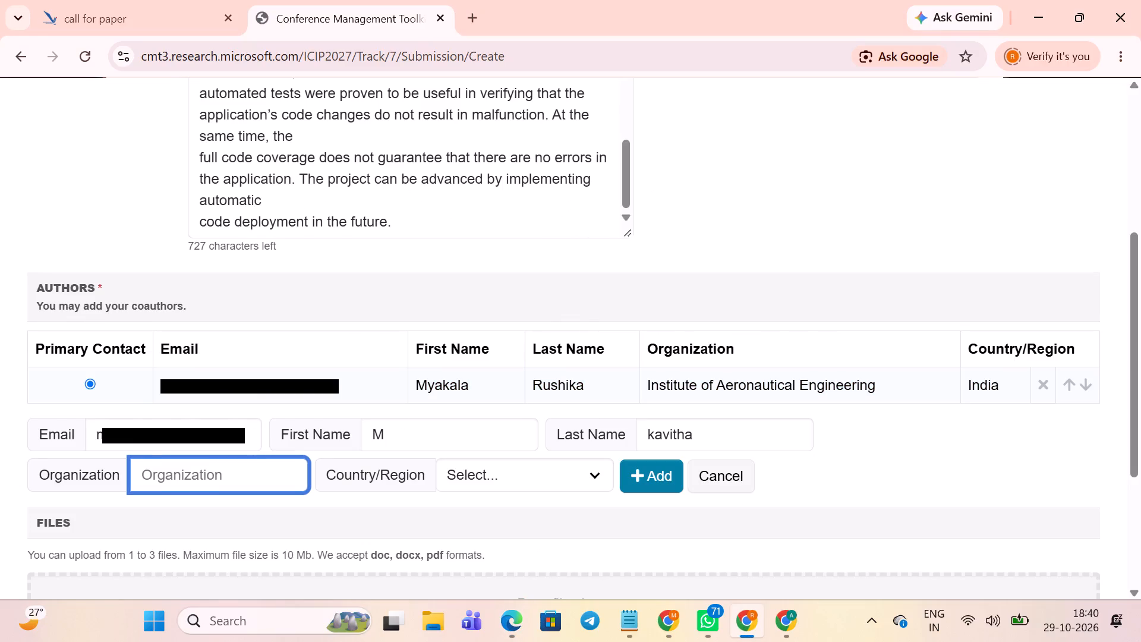
Complete the coauthor entry with organization Koneru Lakshmaiah Education Foundation and country India, and add it to the authors list.
key(ctrl+v)
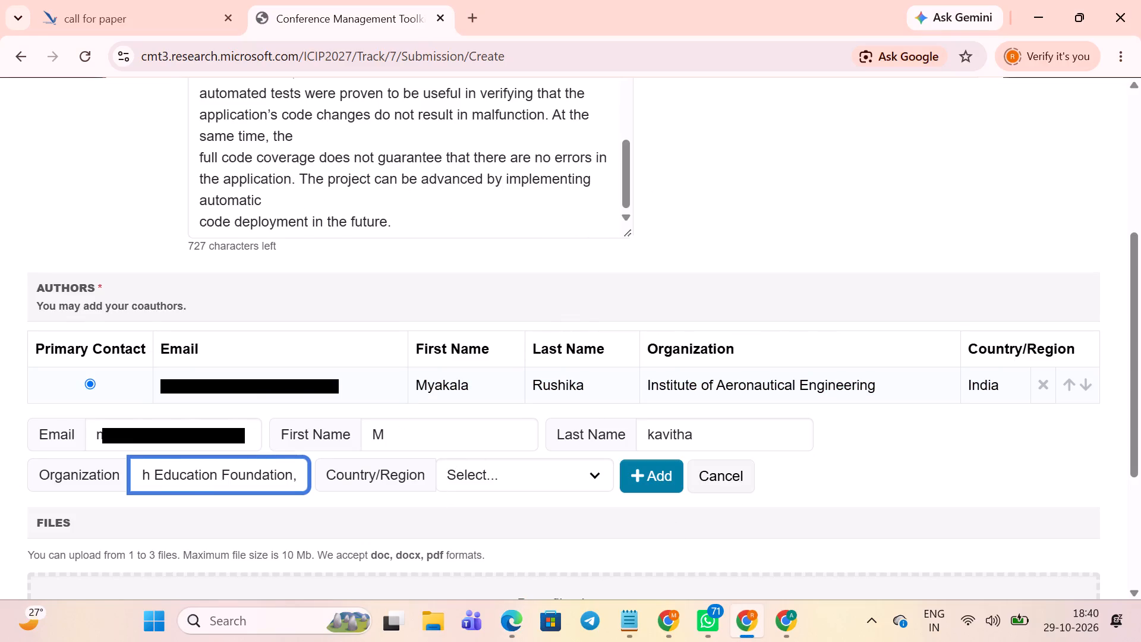
key(BackSpace)
click(506, 481)
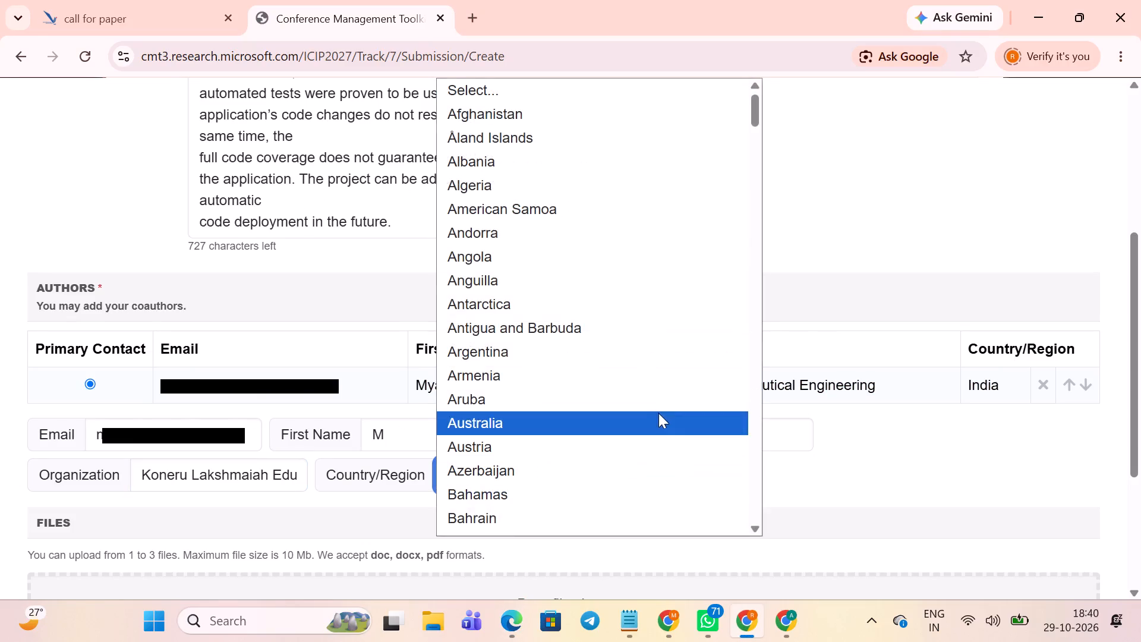
key(i)
key(n)
key(d)
click(509, 521)
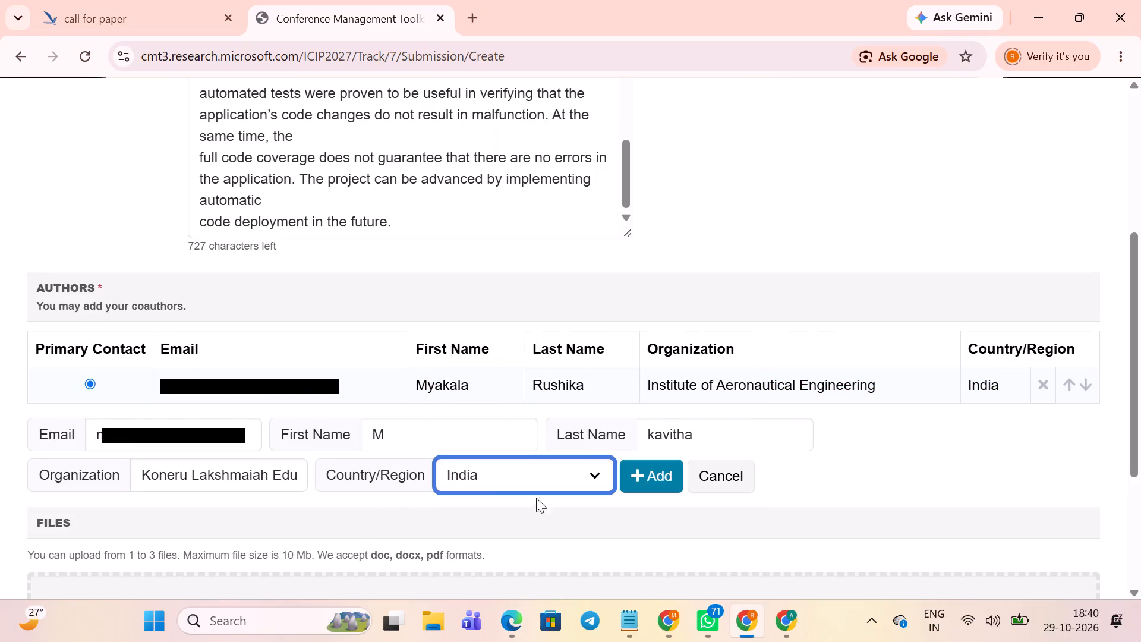
click(654, 470)
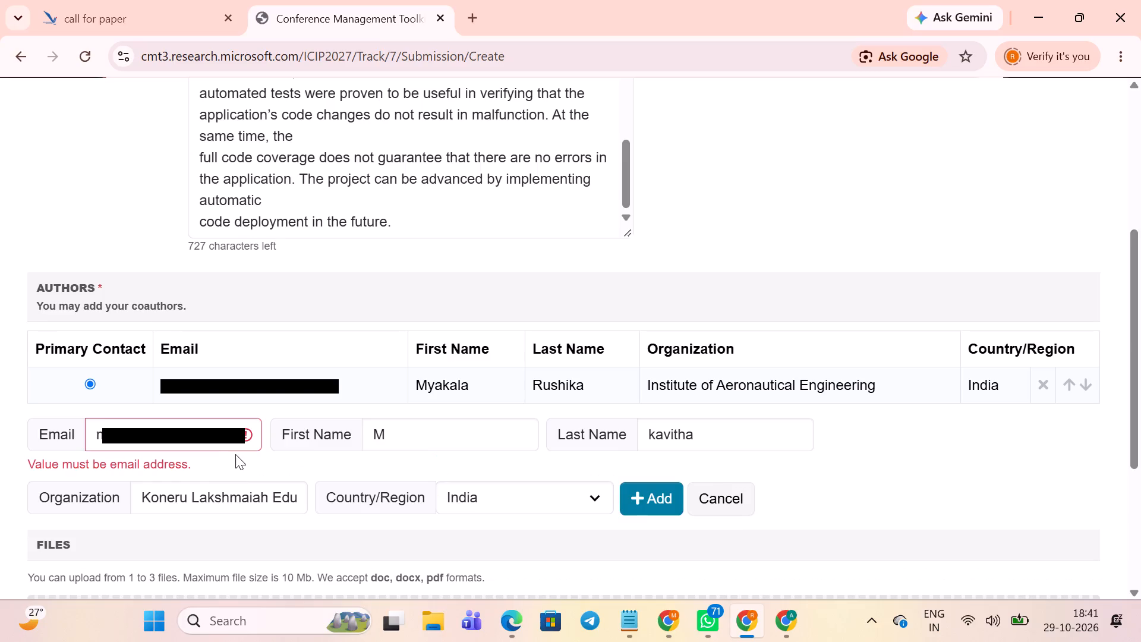
Select the address in the coauthor entry's Email field for correction.
drag(223, 438, 117, 398)
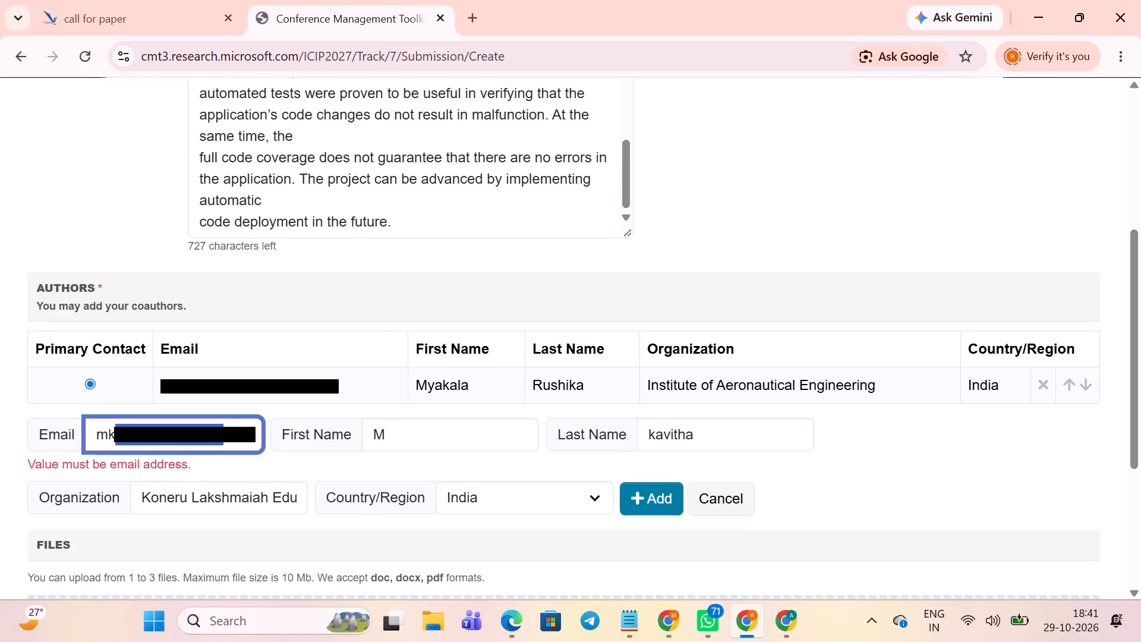
Remove the stray trailing characters from the coauthor's email address and add the coauthor to the authors list.
click(219, 424)
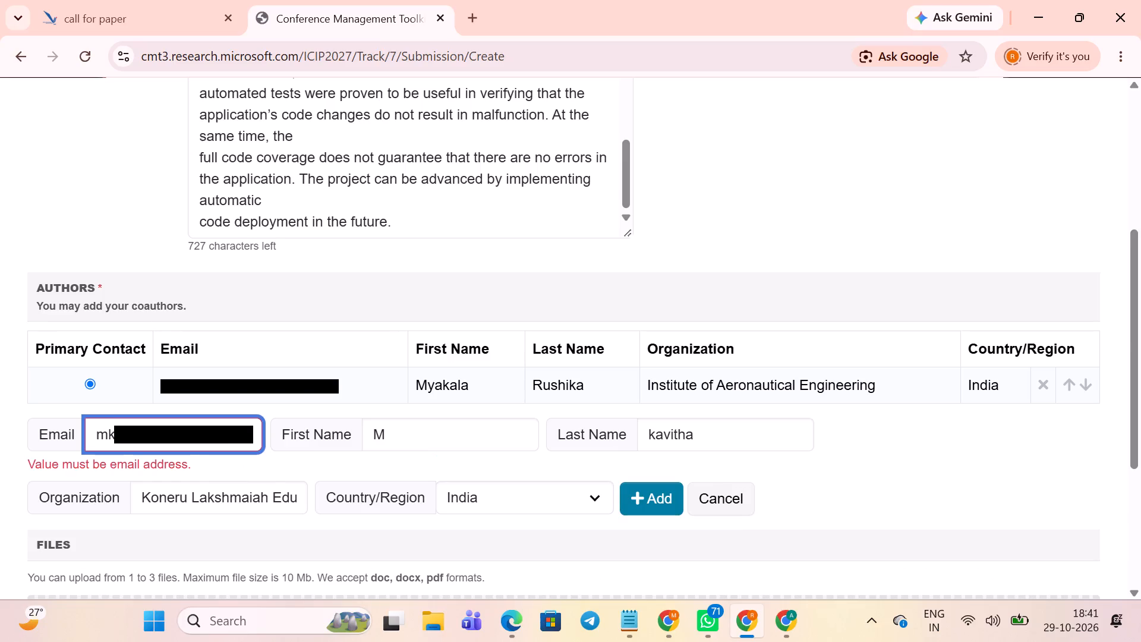
key(Right)
key(Right)
key(Right)
key(Right)
key(Right)
key(Right)
key(Right)
key(Right)
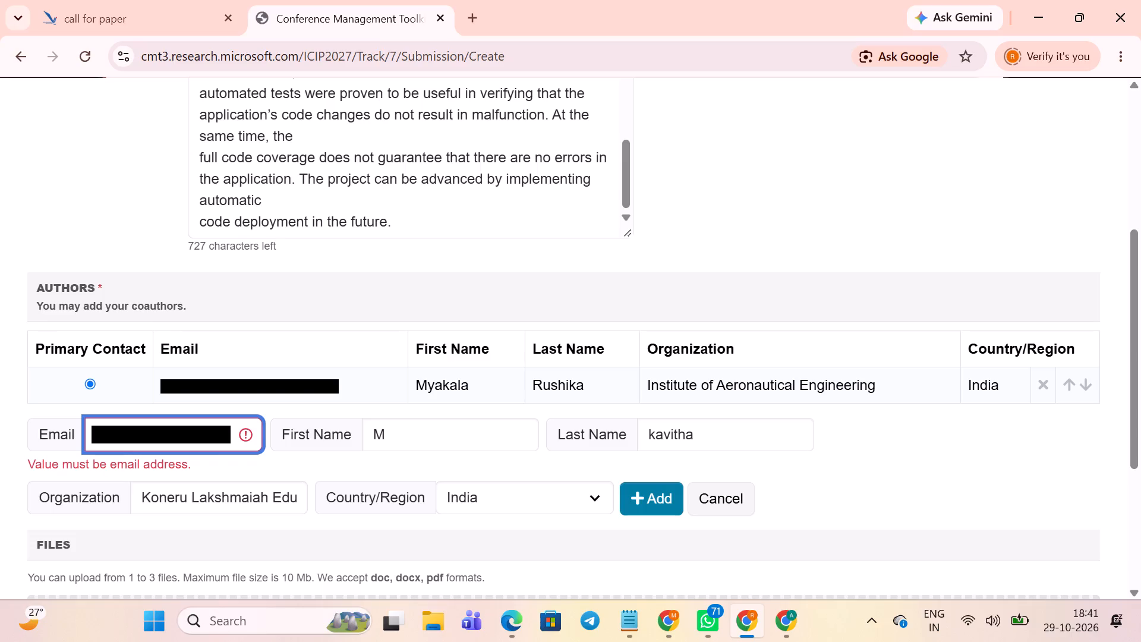
key(BackSpace)
key(BackSpace)
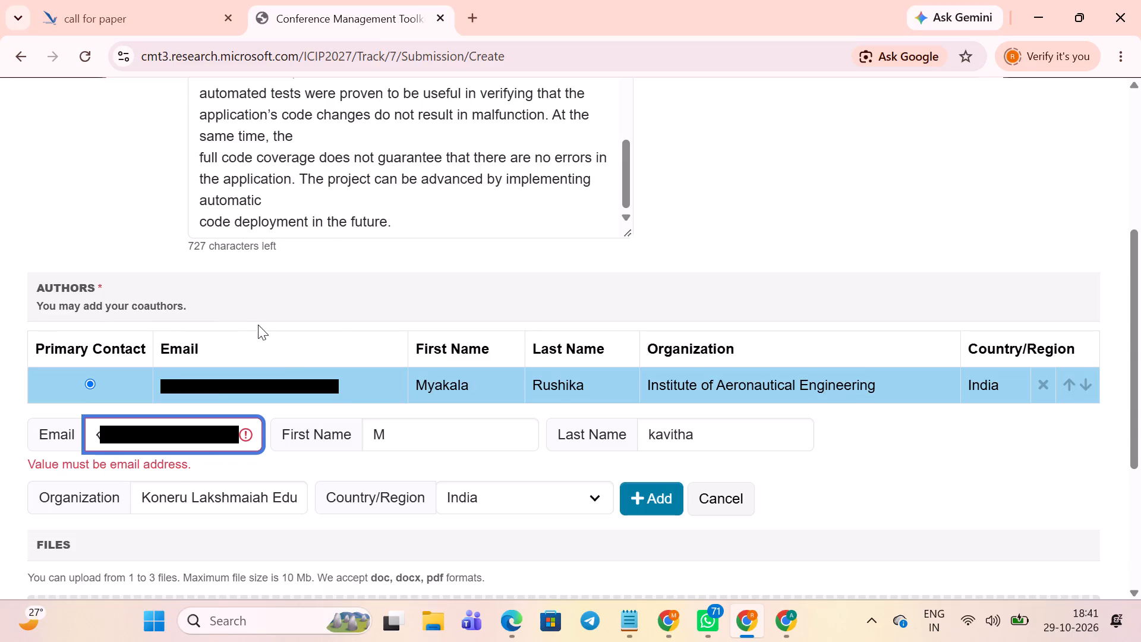
click(648, 487)
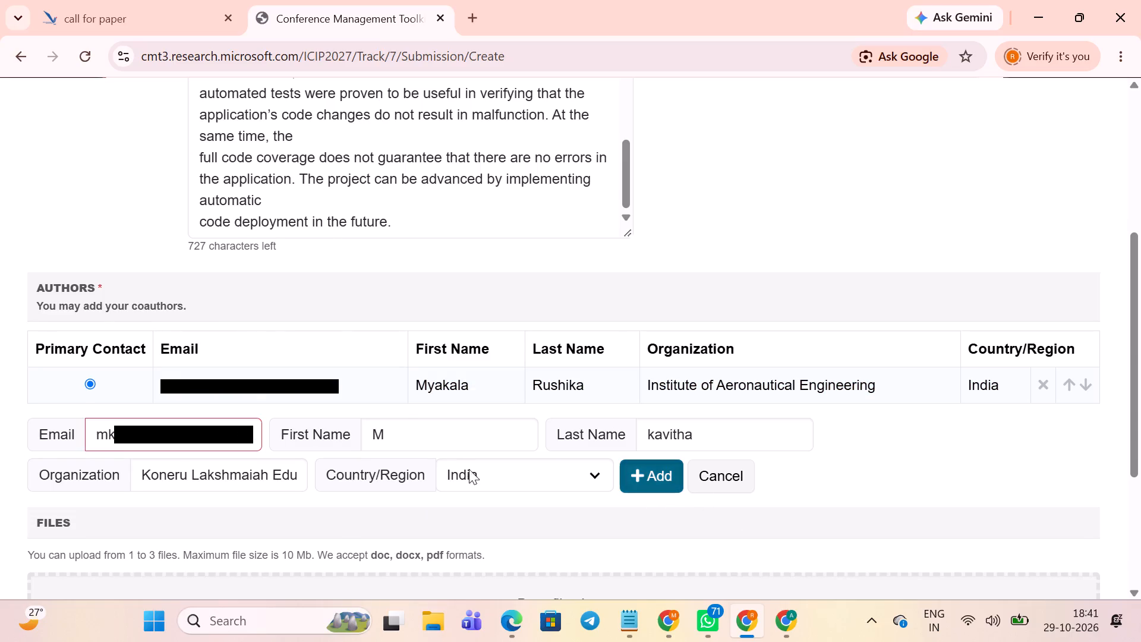
Make the coauthor from Koneru Lakshmaiah Education Foundation the primary contact.
click(94, 421)
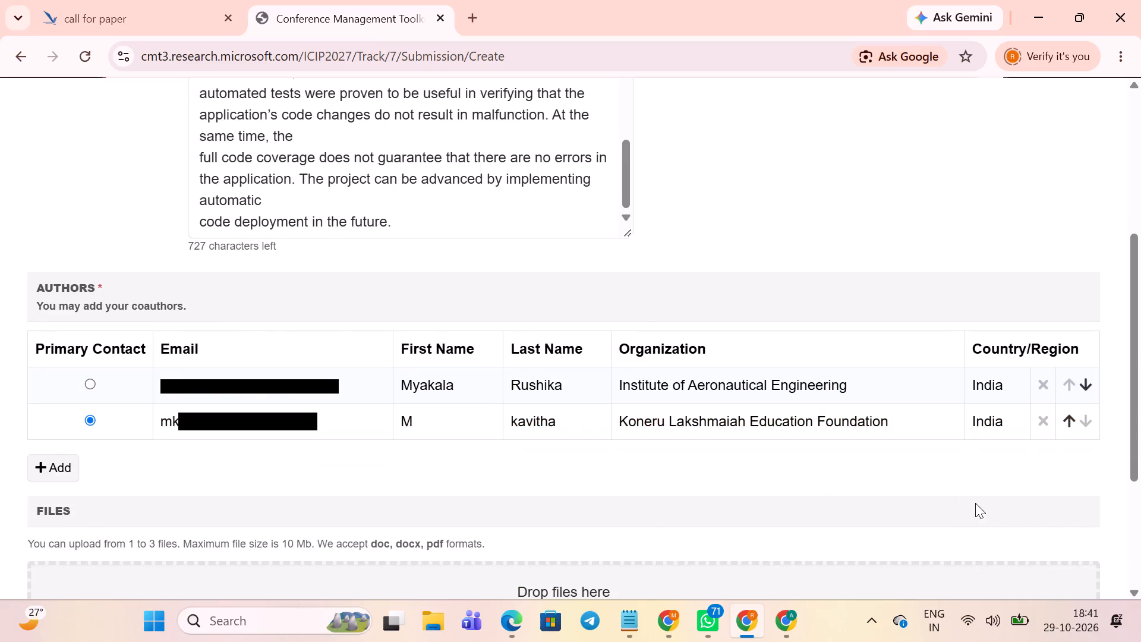
Open another coauthor entry in the Authors section and start filling in its Email field.
click(45, 474)
click(155, 473)
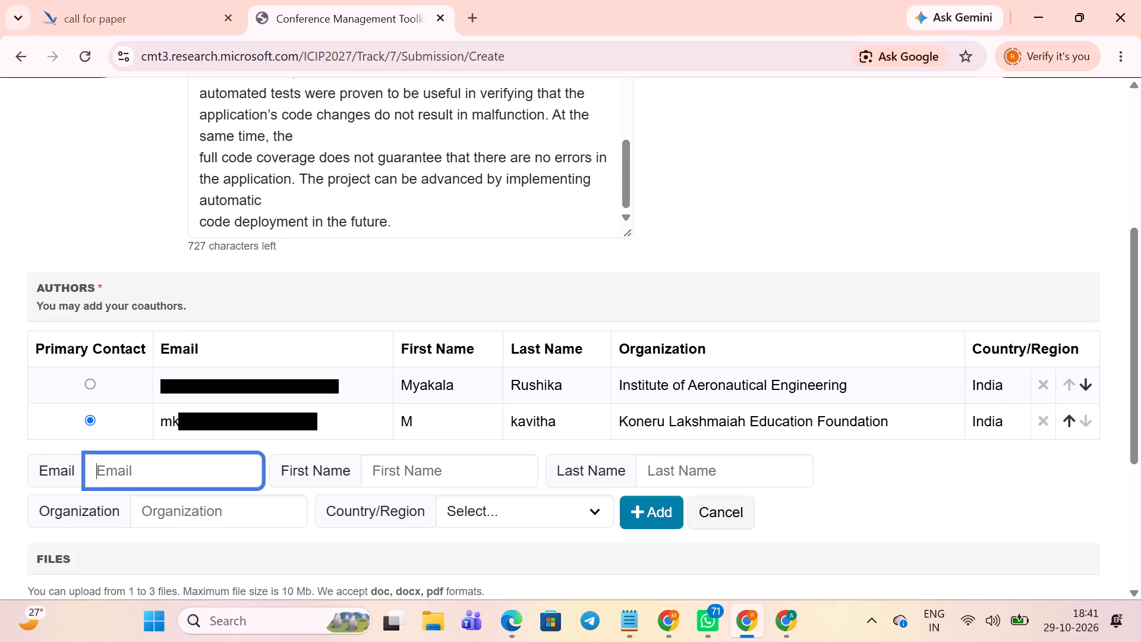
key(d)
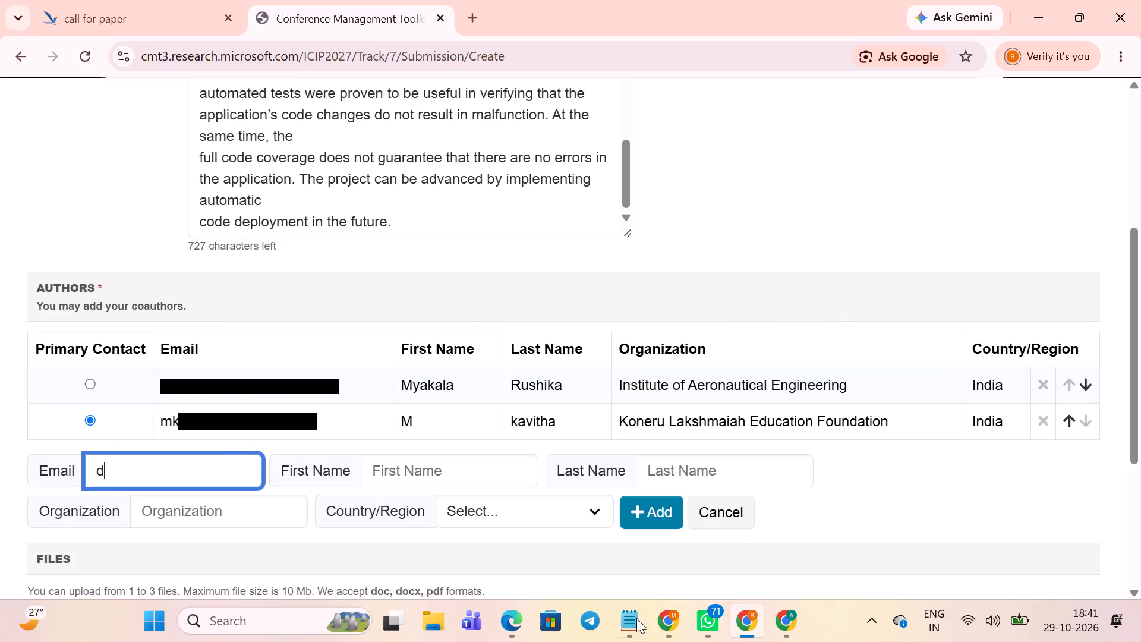
Switch to Project_PR_40.pdf in Edge and copy the first-listed email address after the Institute of Aeronautical Engineering affiliation.
click(528, 629)
click(517, 623)
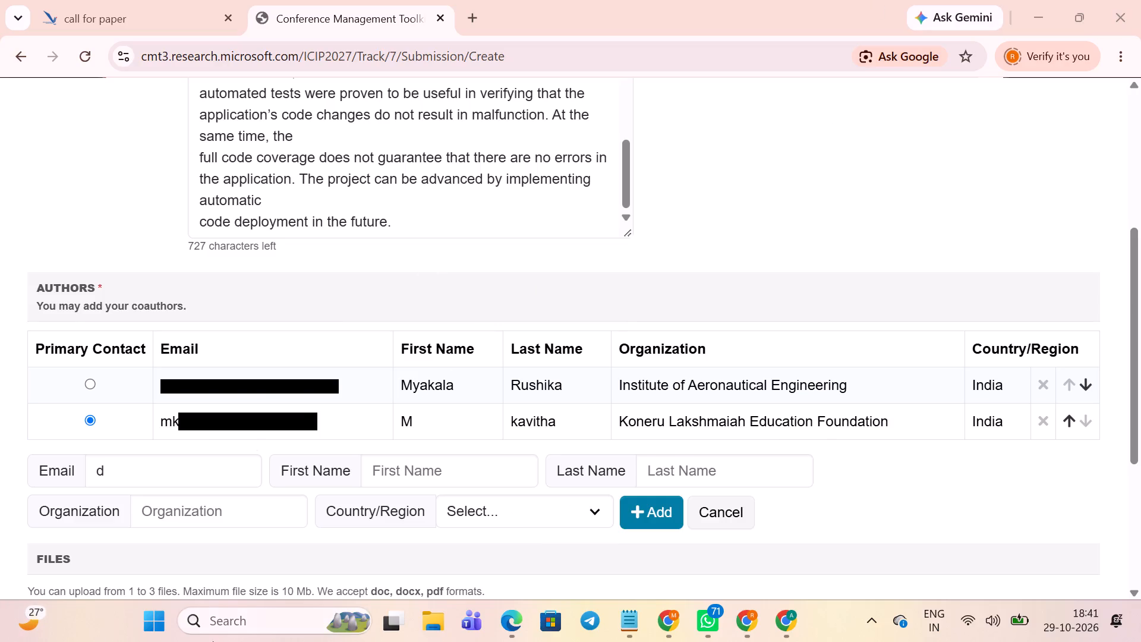
click(515, 634)
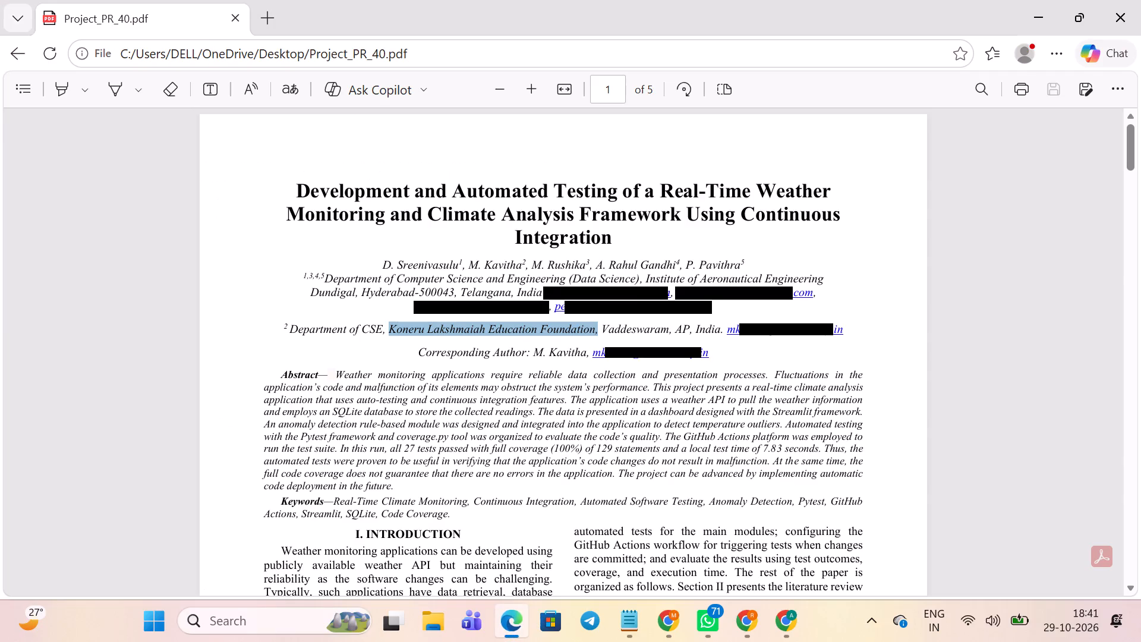
click(323, 307)
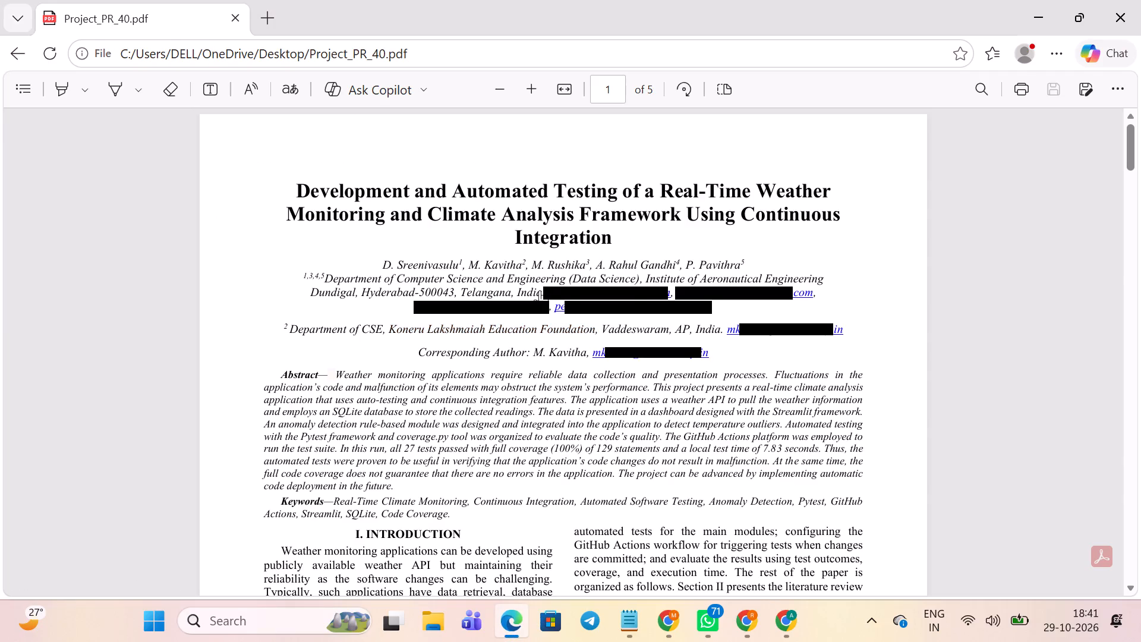
drag(543, 290, 596, 290)
drag(904, 407, 890, 407)
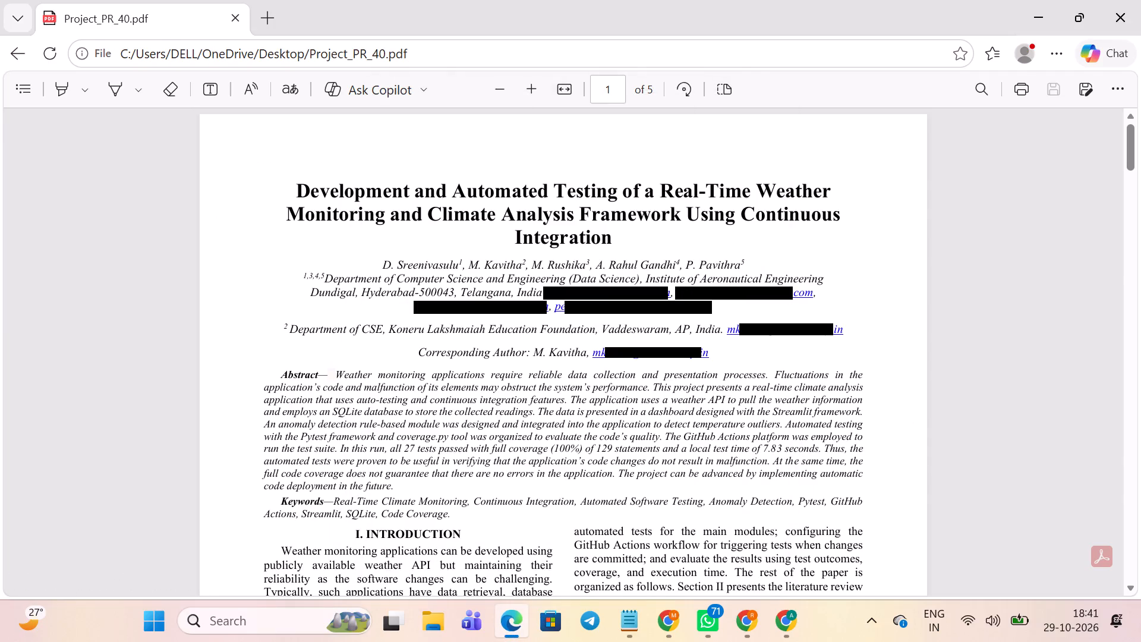
click(519, 295)
drag(861, 421, 783, 396)
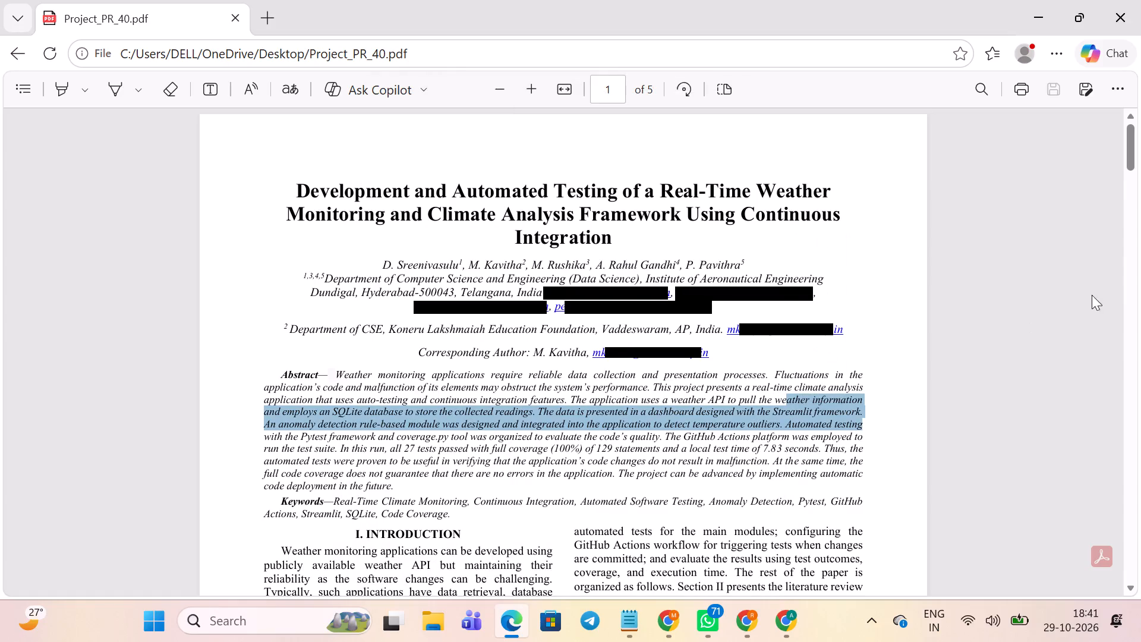
drag(1091, 280, 1082, 280)
click(260, 303)
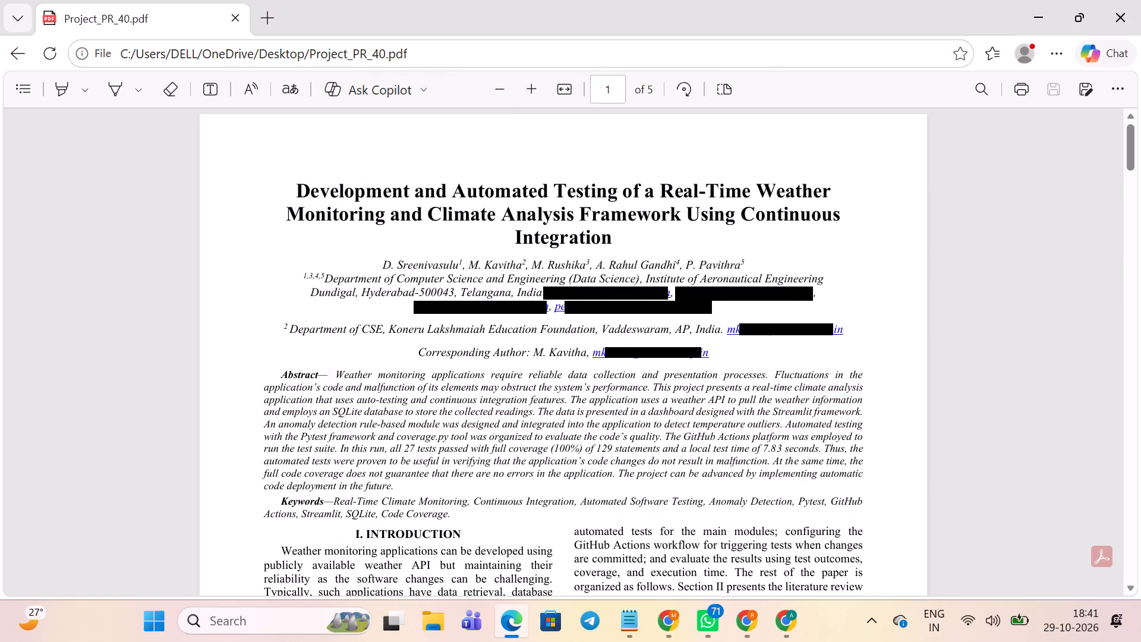
drag(517, 291, 651, 291)
drag(651, 291, 673, 292)
key(ctrl+c)
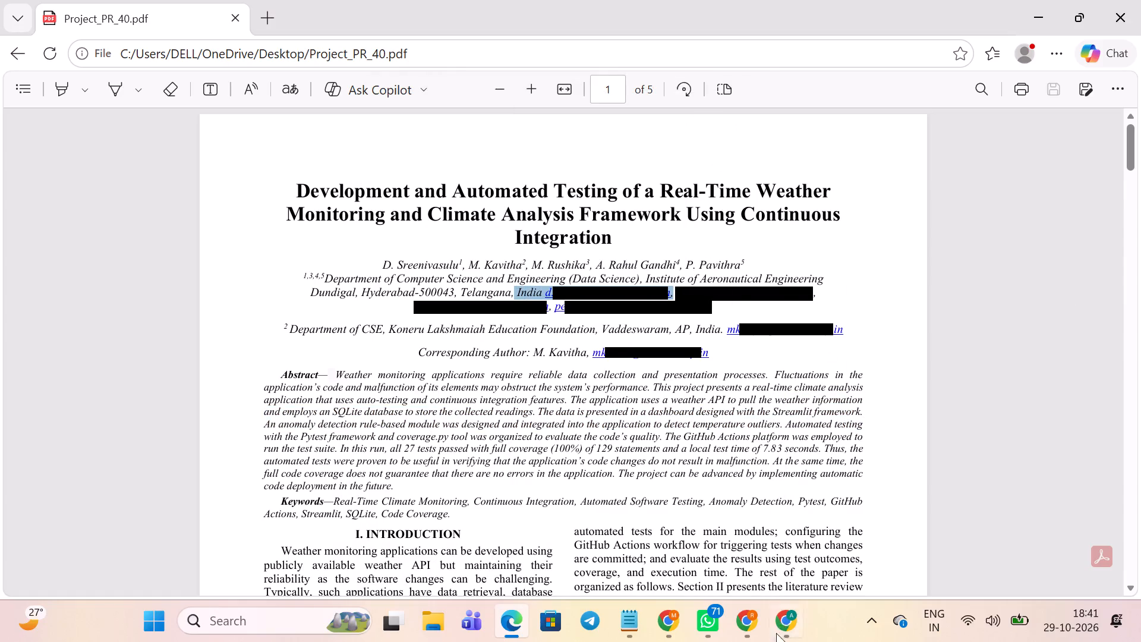
Switch back to the CMT submission form in Chrome and paste the copied text into the new coauthor's Email field.
click(776, 633)
click(776, 633)
click(765, 627)
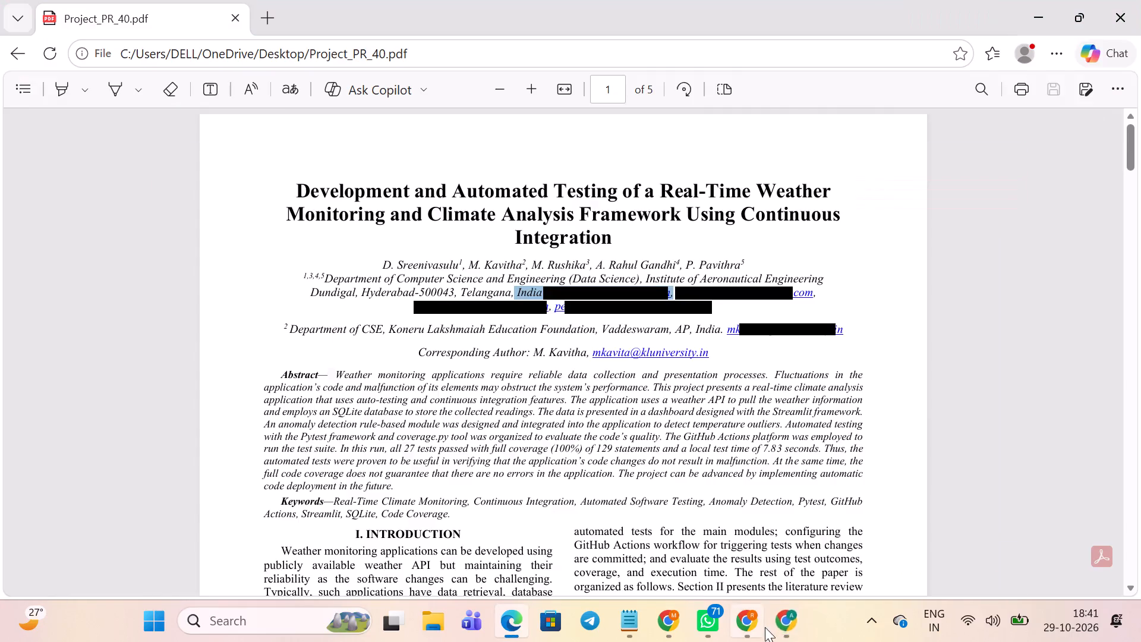
key(ctrl+v)
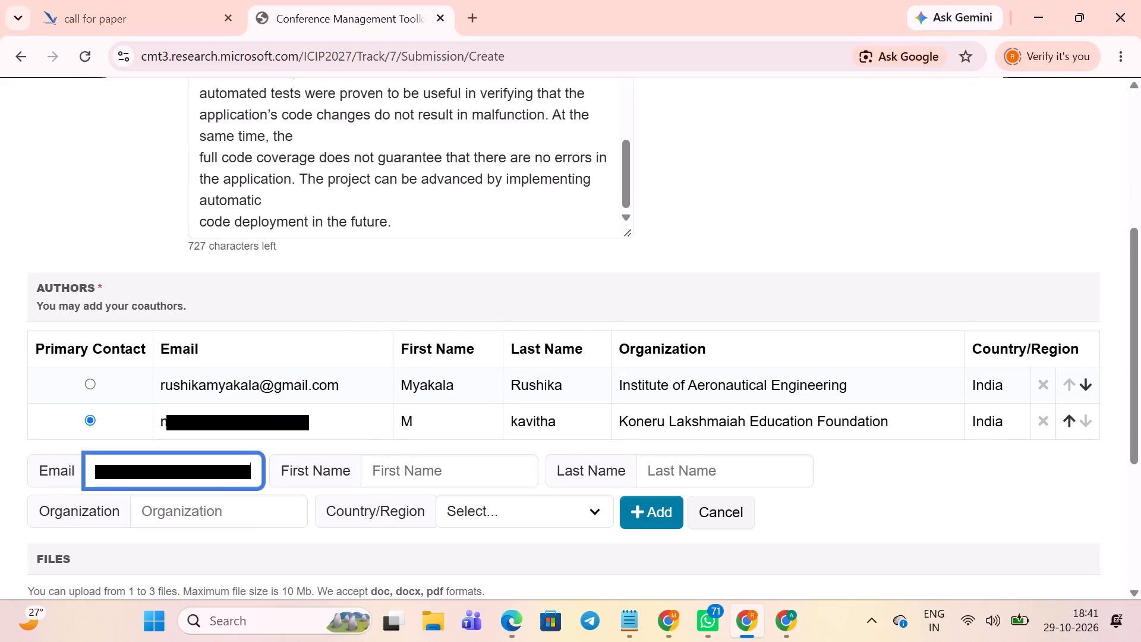
Trim the extra text before and after the pasted address so the Email field holds only the coauthor's email.
key(BackSpace)
key(Left)
key(Left)
key(Left)
key(Left)
key(Left)
key(Left)
key(Left)
key(Left)
key(Left)
key(Left)
key(Left)
key(Left)
key(Left)
key(Left)
key(Left)
key(Left)
key(Left)
key(Left)
key(Left)
key(Left)
key(Right)
key(Right)
key(Right)
key(Right)
key(BackSpace)
key(BackSpace)
key(BackSpace)
key(BackSpace)
key(BackSpace)
key(BackSpace)
key(BackSpace)
key(BackSpace)
key(BackSpace)
key(BackSpace)
key(BackSpace)
key(BackSpace)
key(BackSpace)
key(BackSpace)
key(BackSpace)
key(BackSpace)
key(BackSpace)
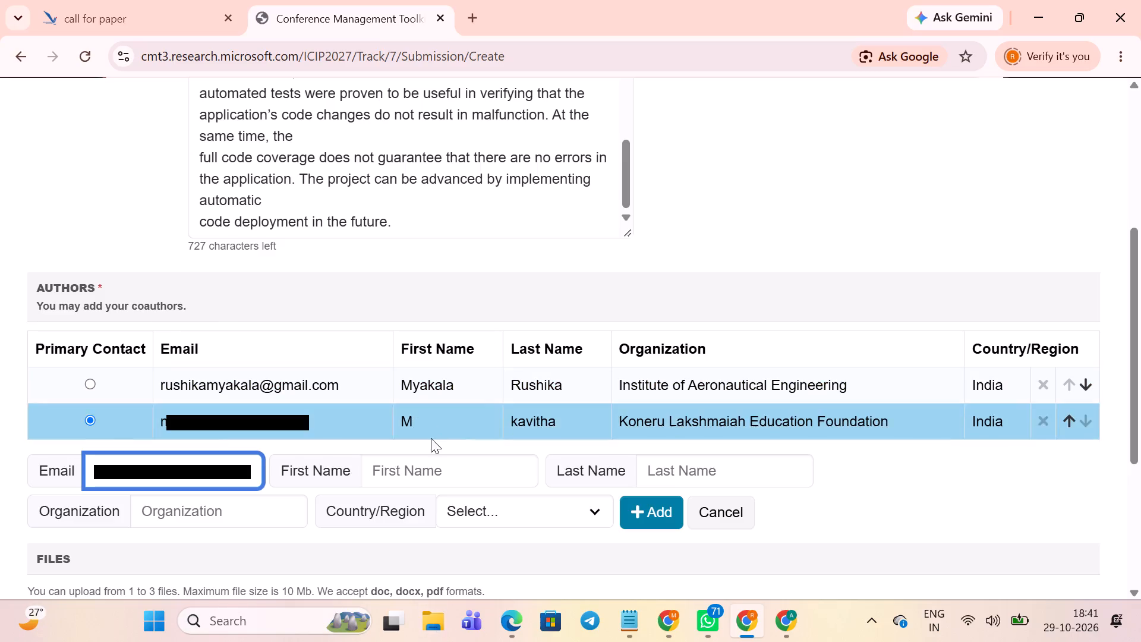
Enter the first-listed paper author's initial as First Name and surname as Last Name in the new coauthor entry.
click(429, 459)
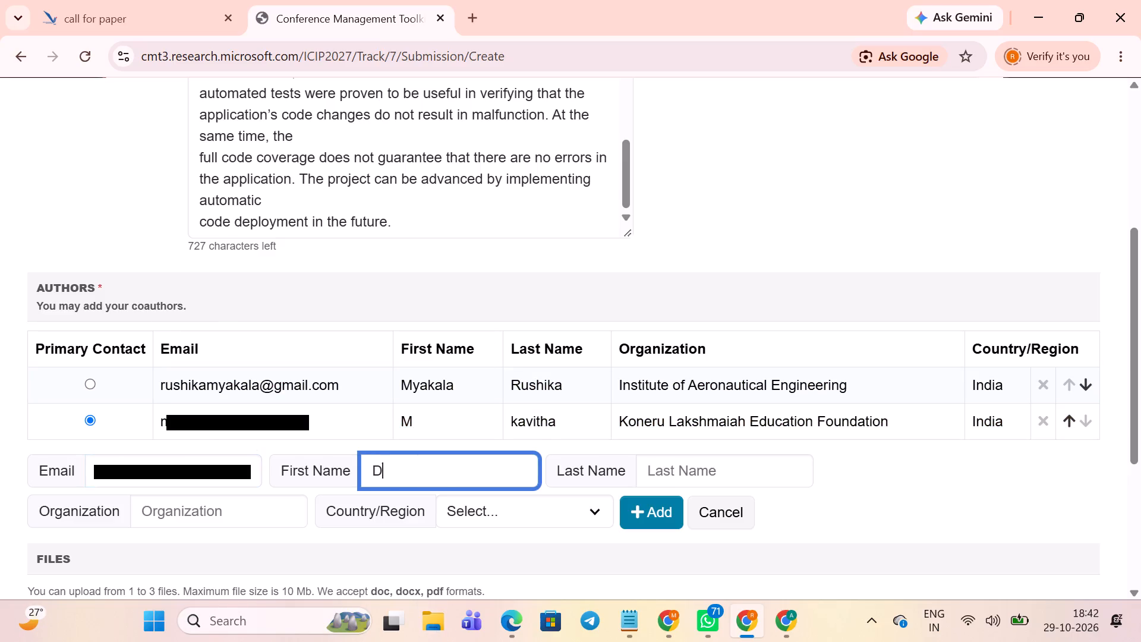
click(762, 473)
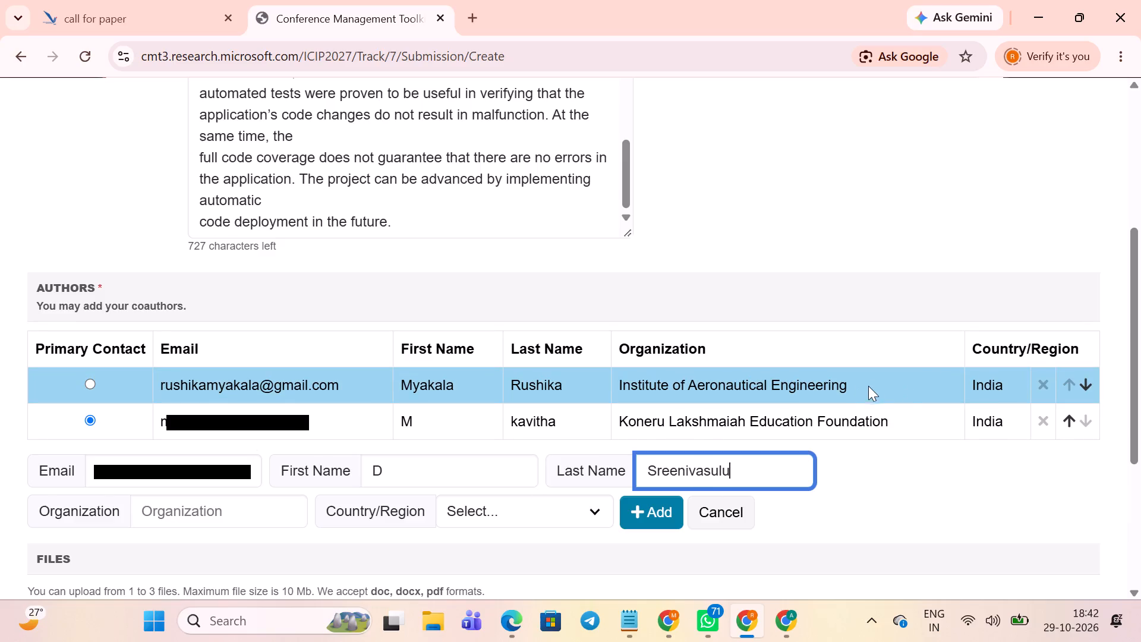
Copy Institute of Aeronautical Engineering from the first author's row into the new coauthor's organization and set the country to India.
drag(849, 381, 582, 340)
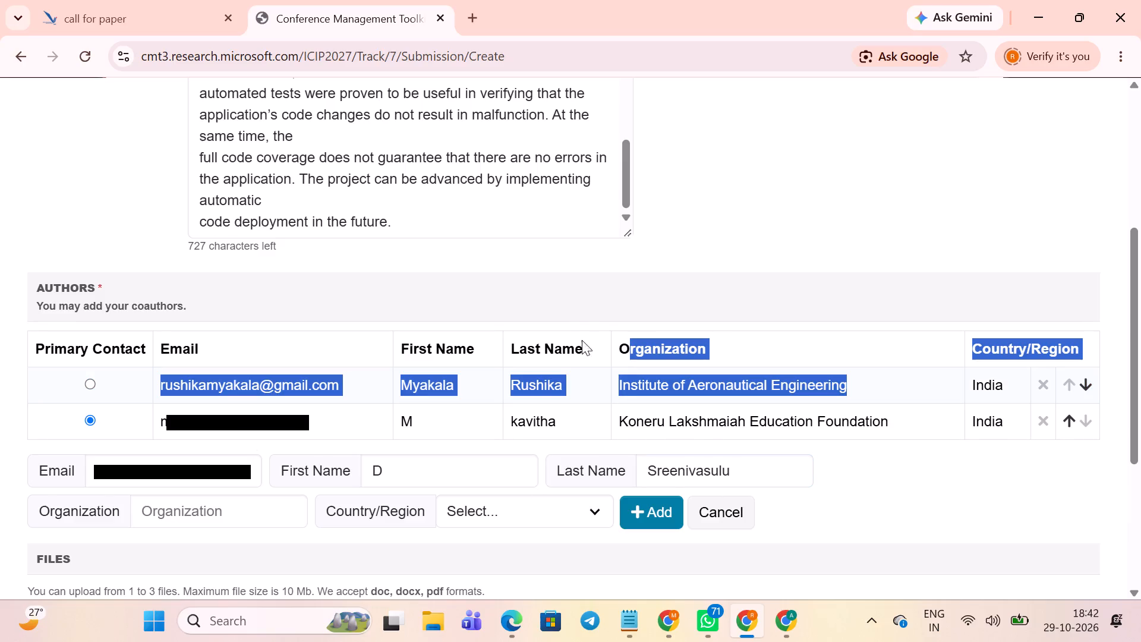
drag(582, 340, 607, 386)
key(ctrl+c)
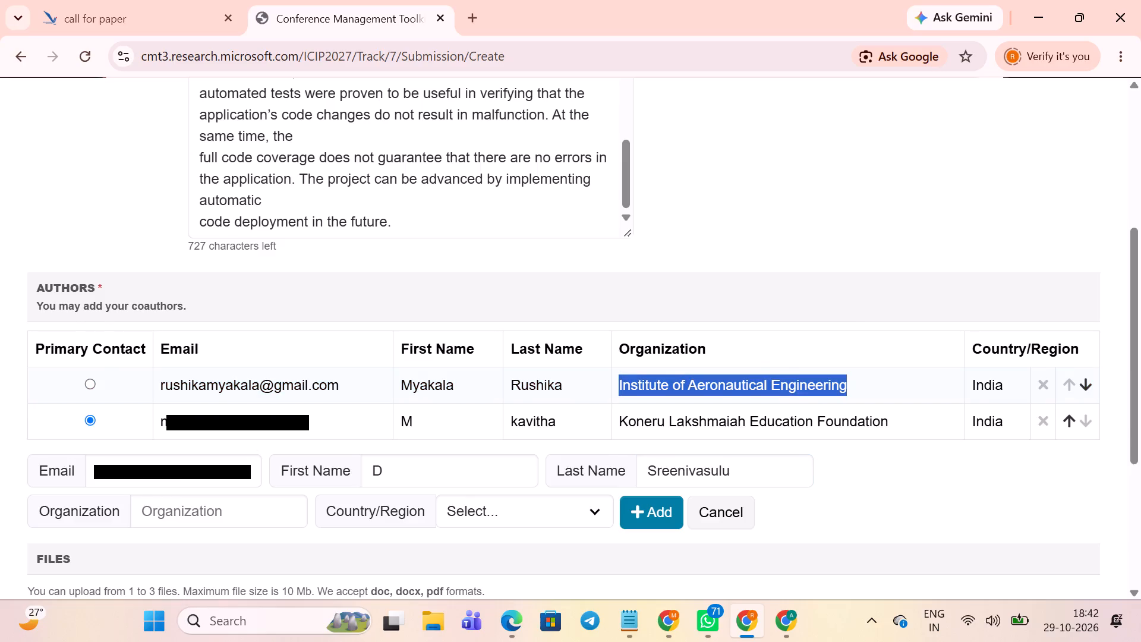
click(229, 517)
key(ctrl+v)
click(500, 521)
text(ind)
click(558, 538)
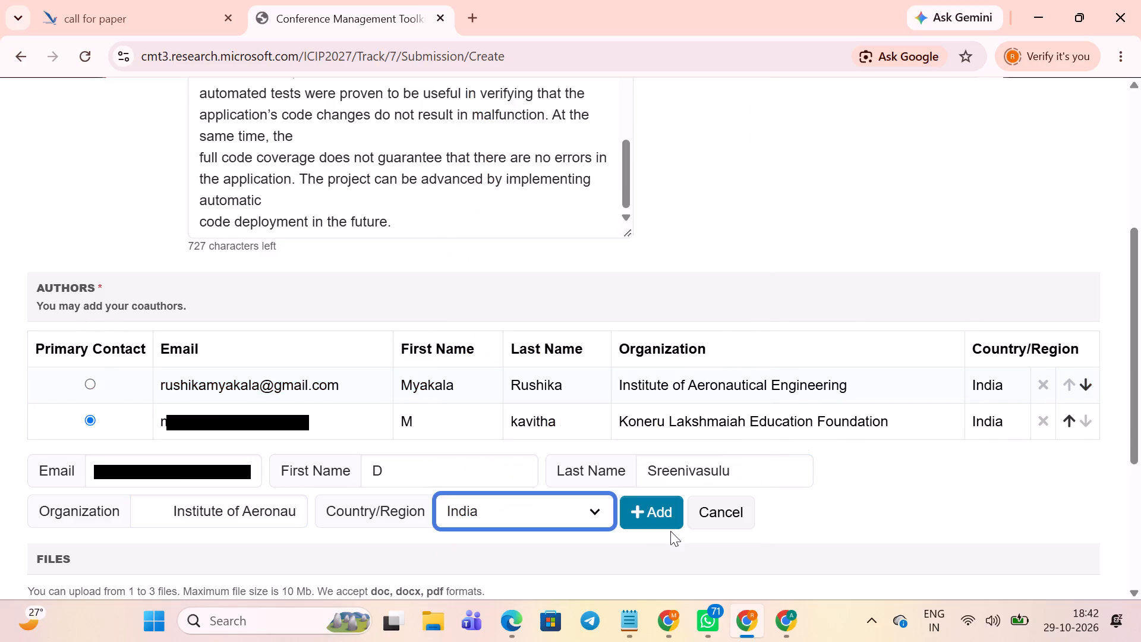
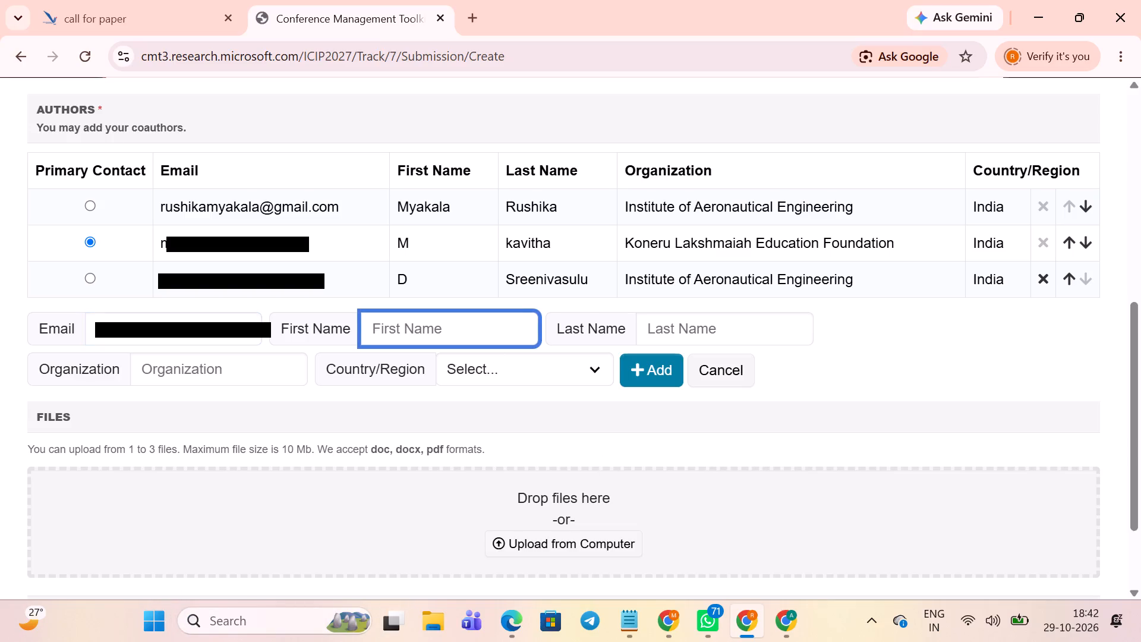
Complete the coauthor entry with first and last name, organization Institute of Aeronautical Engineering and country India, and add it to the authors list.
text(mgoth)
click(696, 331)
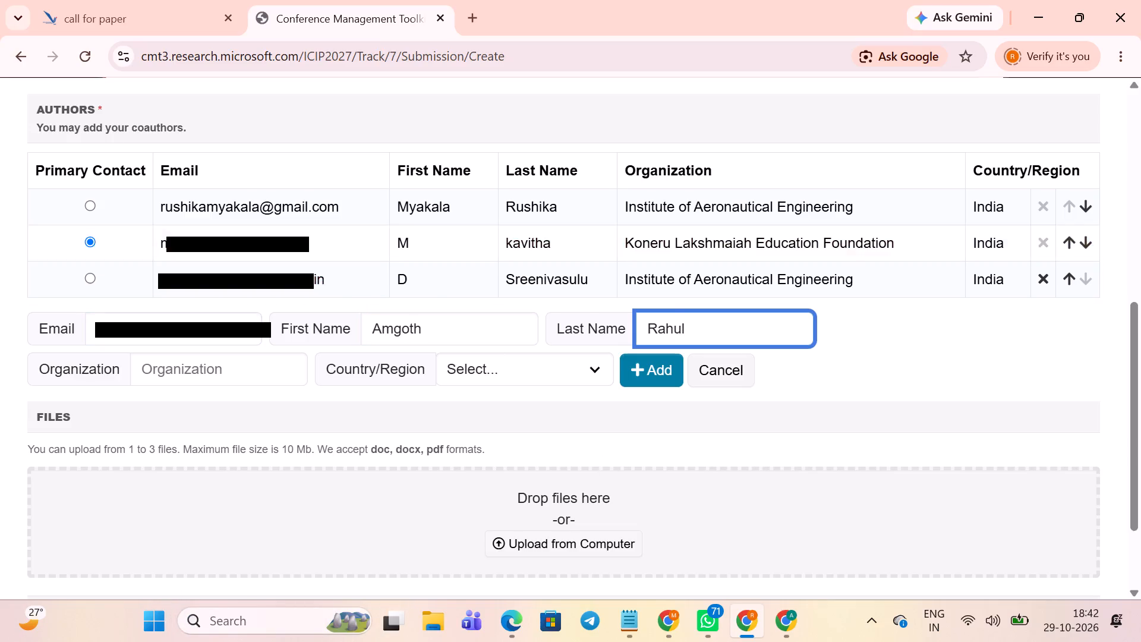
click(160, 371)
key(ctrl+v)
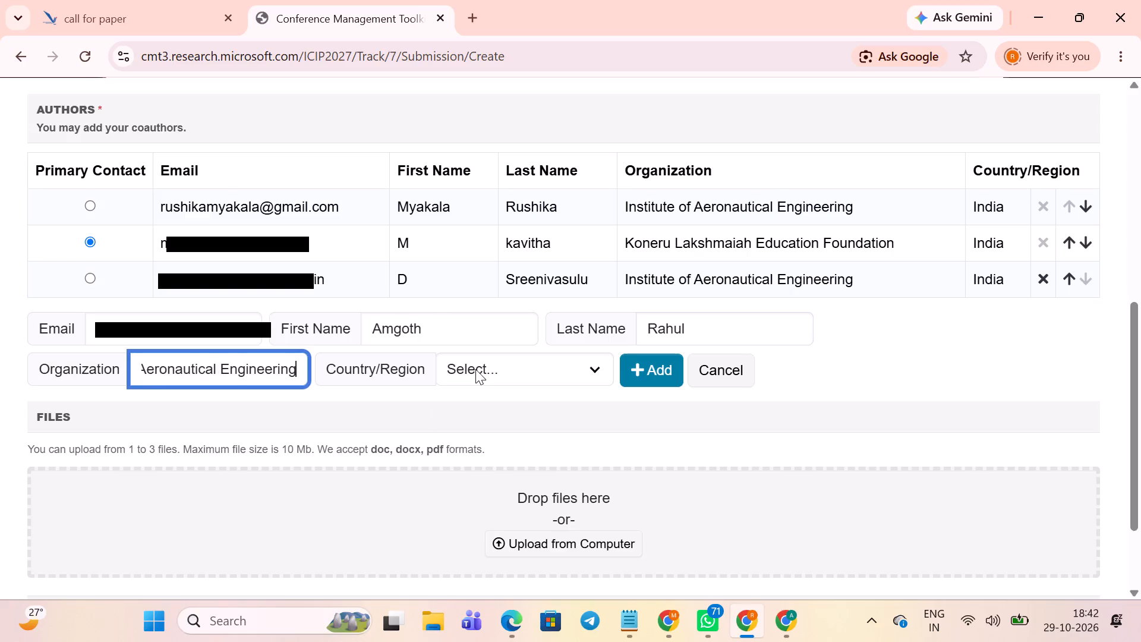
click(478, 369)
text(ind)
click(498, 418)
click(644, 372)
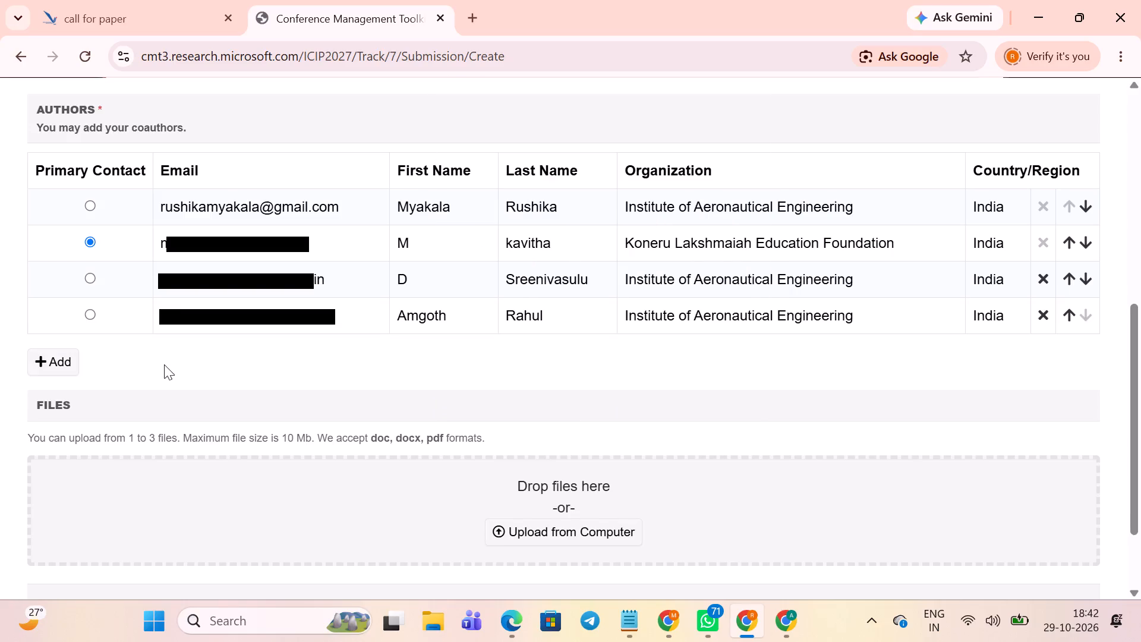
Start another coauthor entry and begin filling in its Email field.
click(62, 361)
click(171, 374)
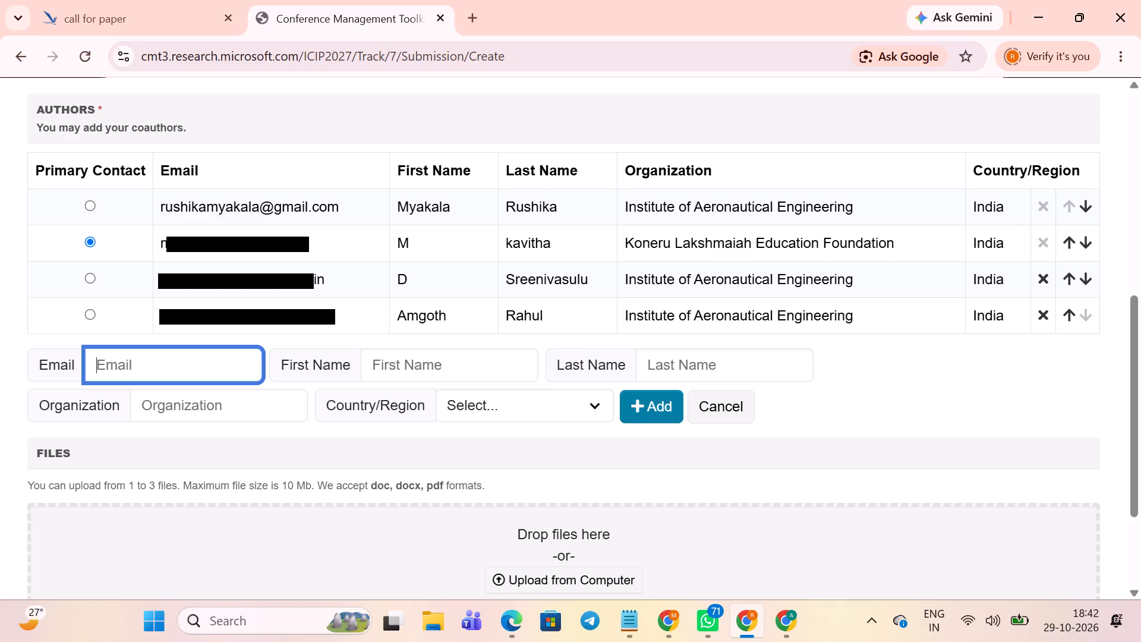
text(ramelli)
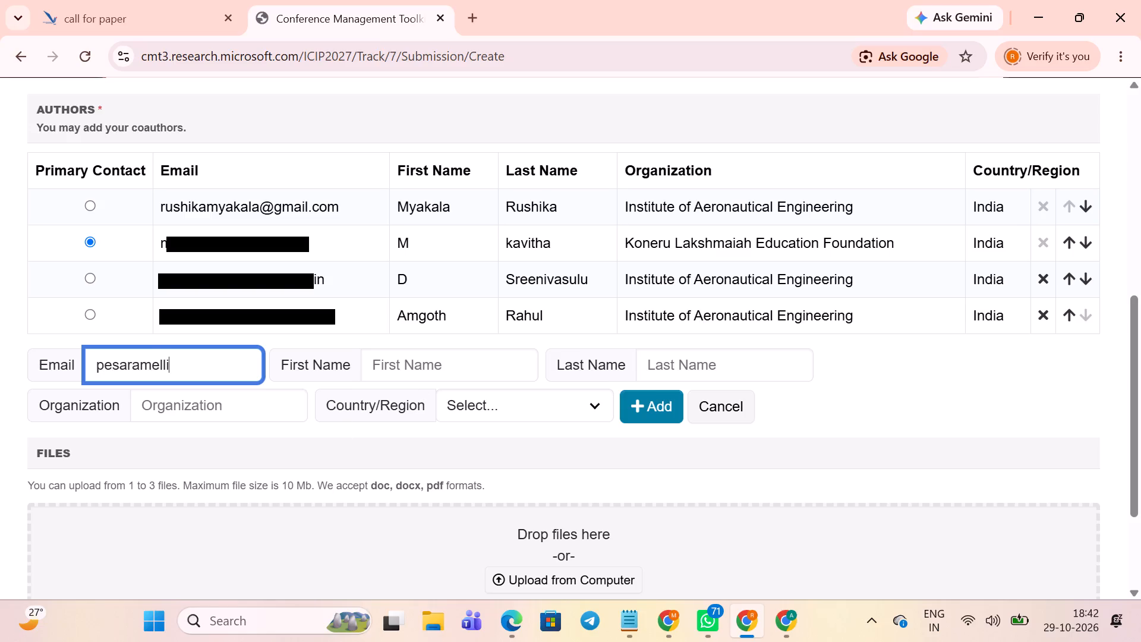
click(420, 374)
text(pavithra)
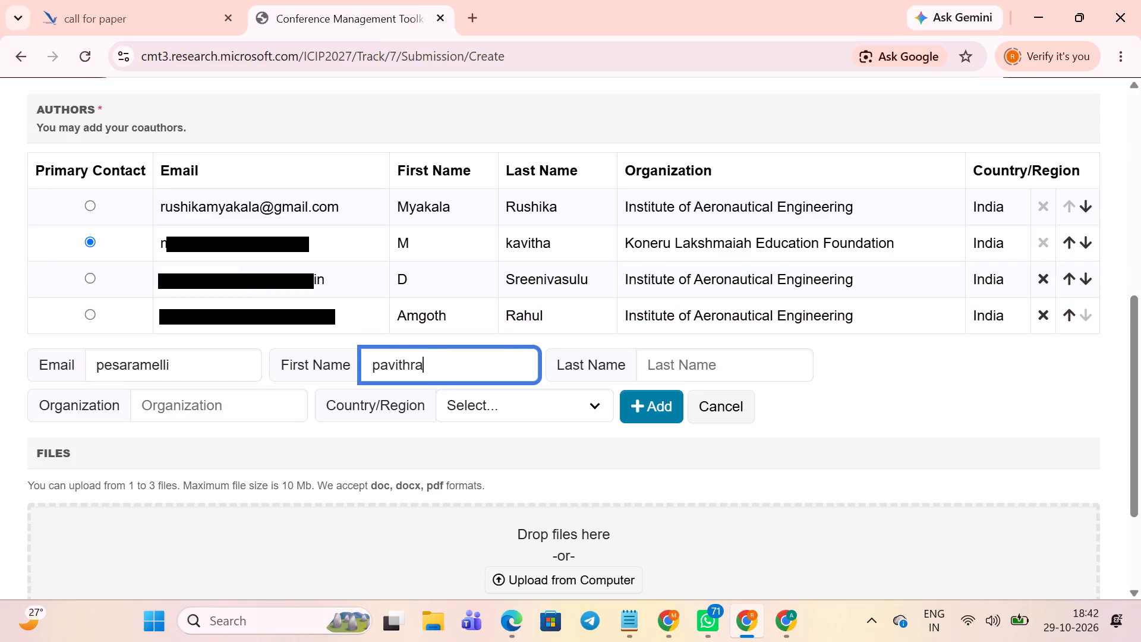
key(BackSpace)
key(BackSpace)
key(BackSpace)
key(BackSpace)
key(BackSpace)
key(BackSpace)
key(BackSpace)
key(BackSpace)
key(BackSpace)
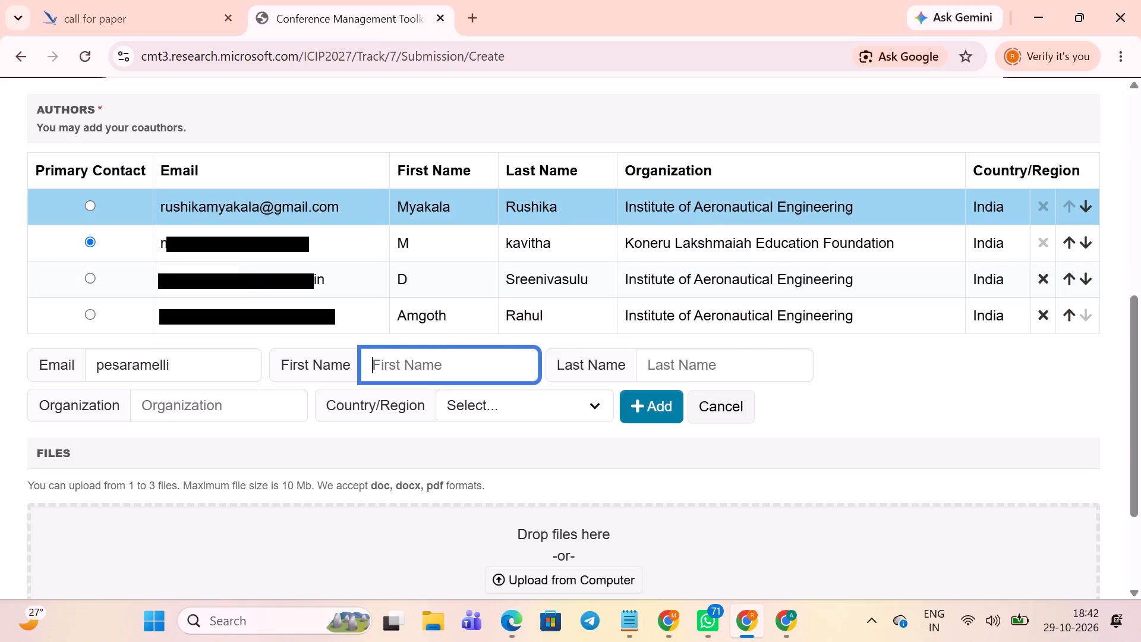
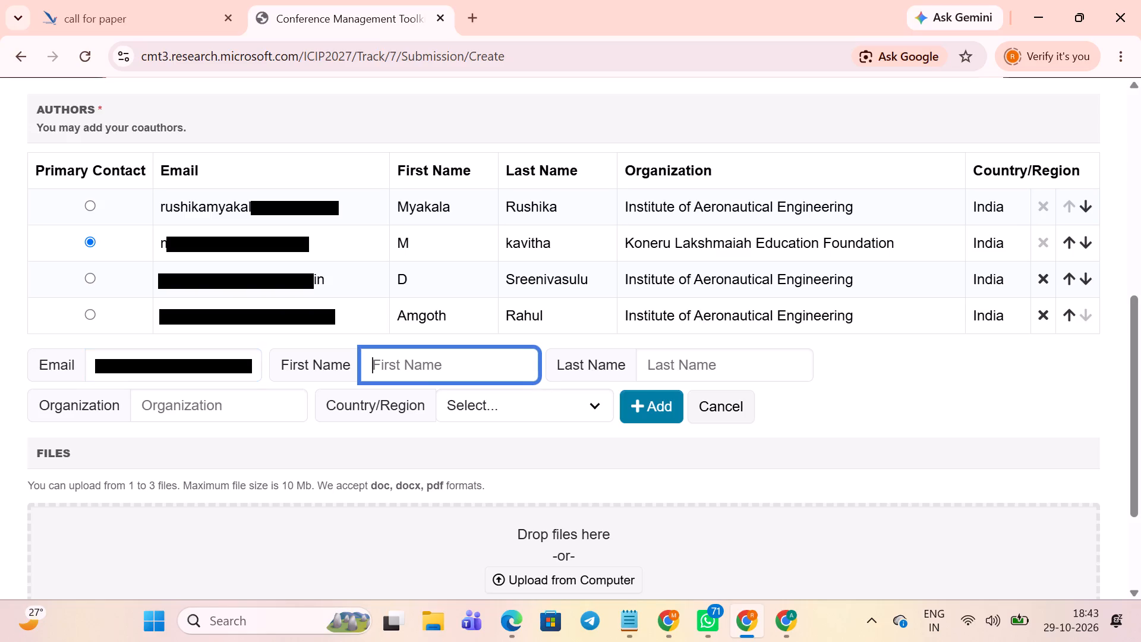
Complete the coauthor entry with first and last name, organization Institute of Aeronautical Engineering and country India, and add it to the authors list.
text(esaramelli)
click(660, 375)
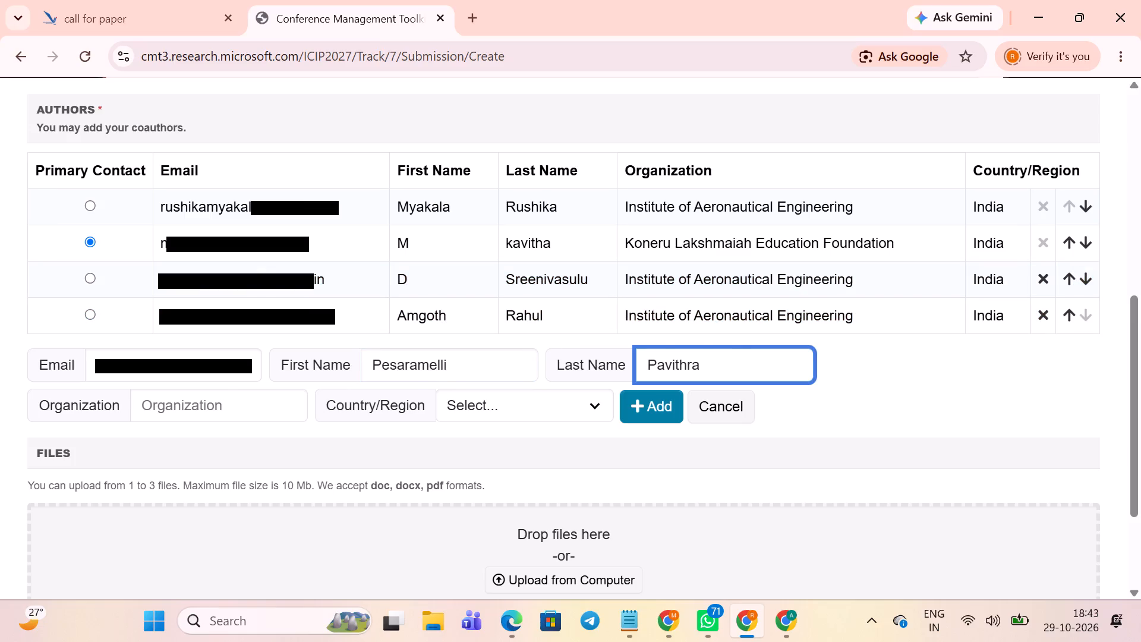
drag(874, 317, 591, 300)
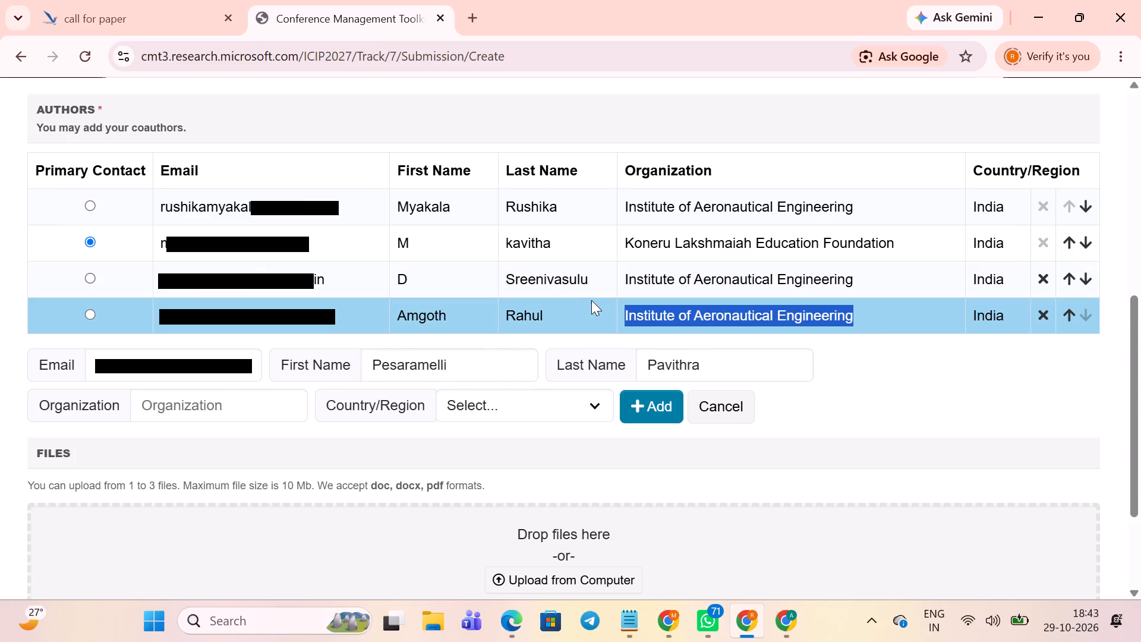
key(ctrl+c)
click(273, 410)
key(ctrl+v)
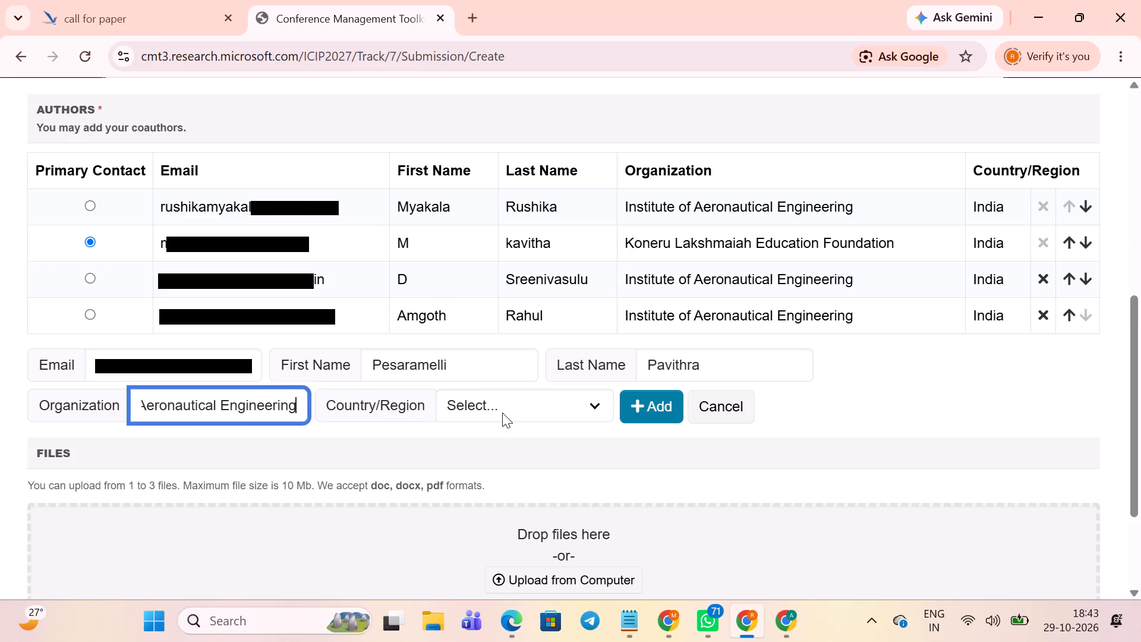
click(502, 413)
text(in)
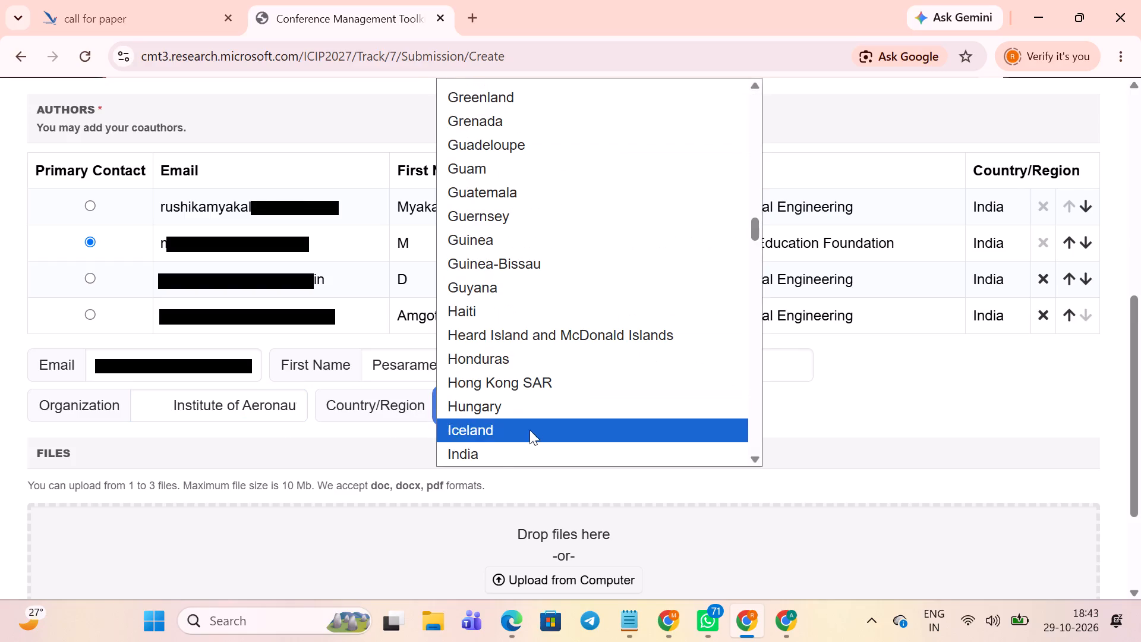
click(502, 466)
click(486, 449)
click(654, 412)
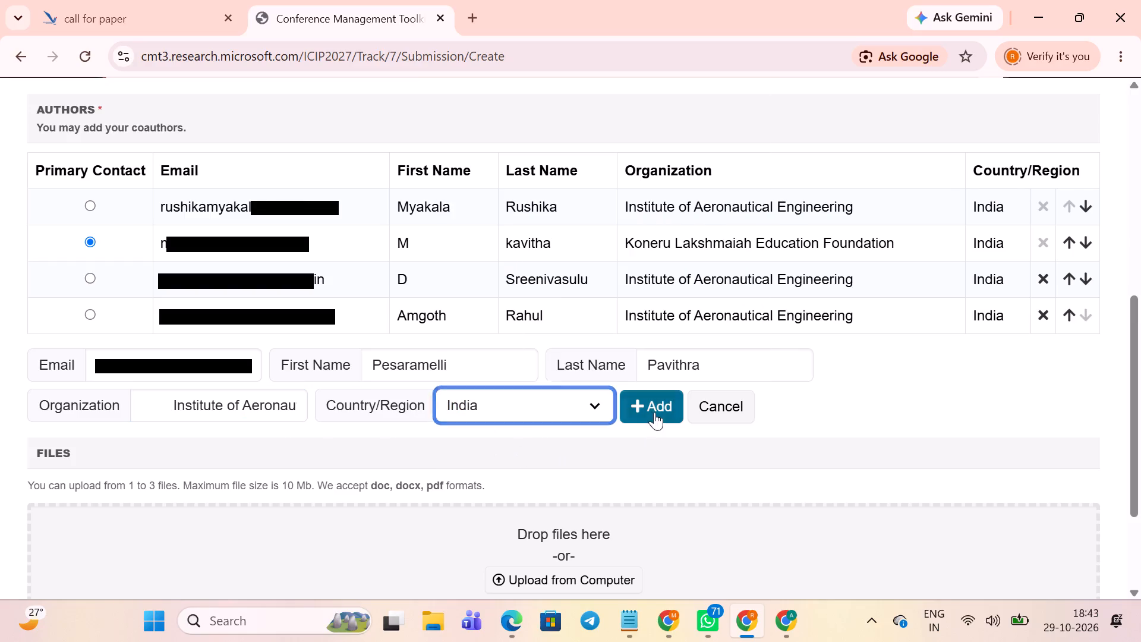
Upload Project_PR_40.pdf from the Desktop as the submission's paper file.
scroll(582, 289, down, 3)
scroll(577, 374, down, 3)
click(190, 363)
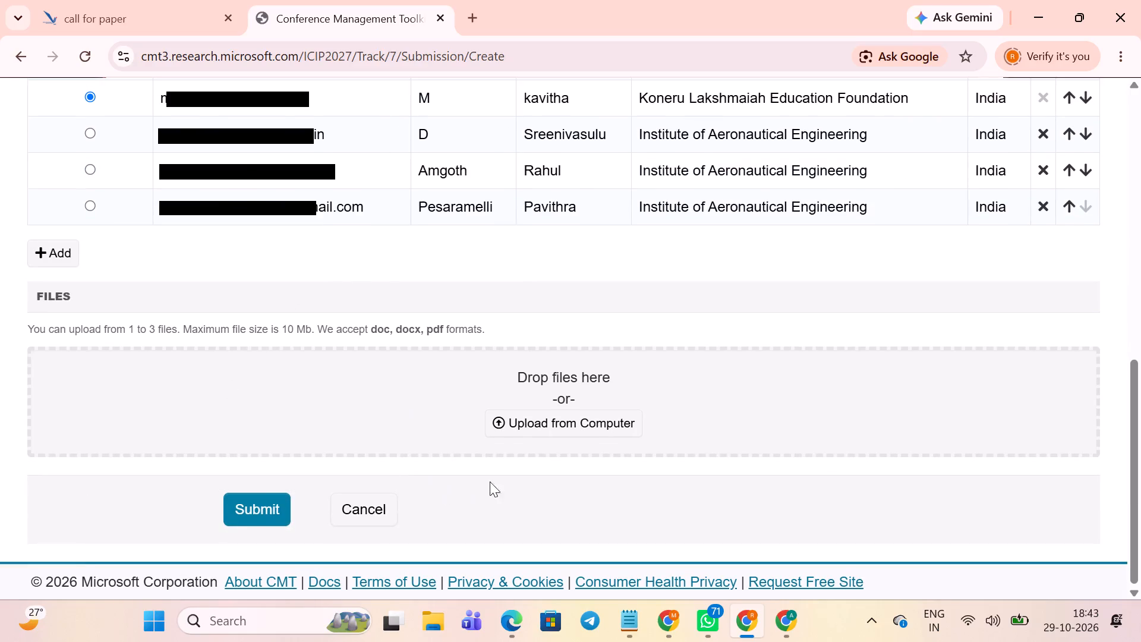
click(558, 418)
scroll(282, 202, down, 4)
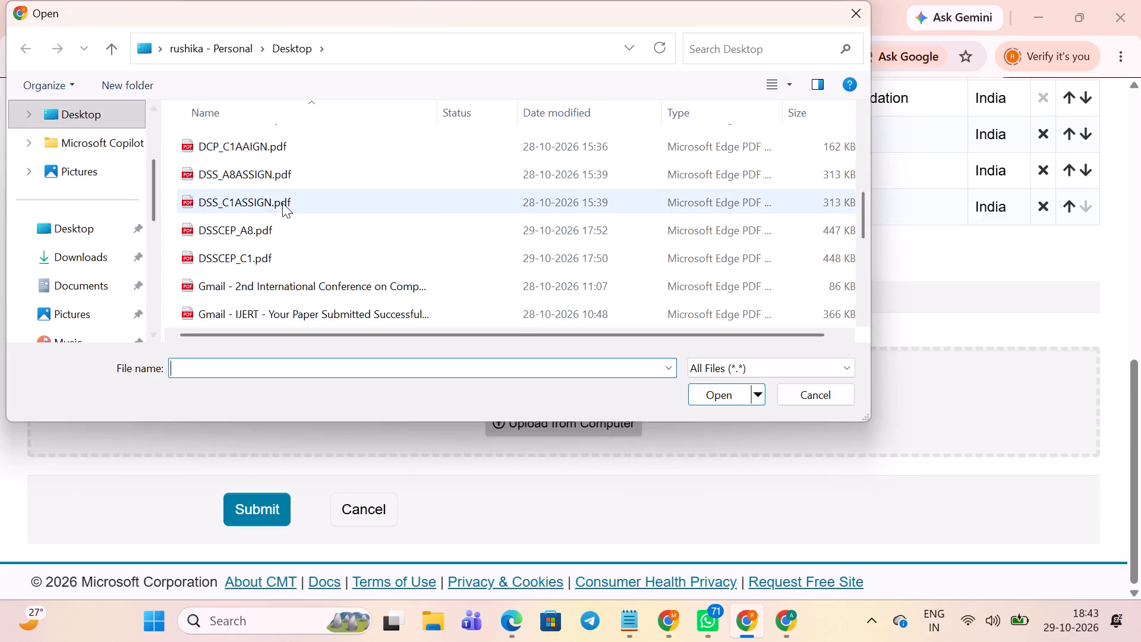
scroll(285, 205, down, 3)
click(257, 279)
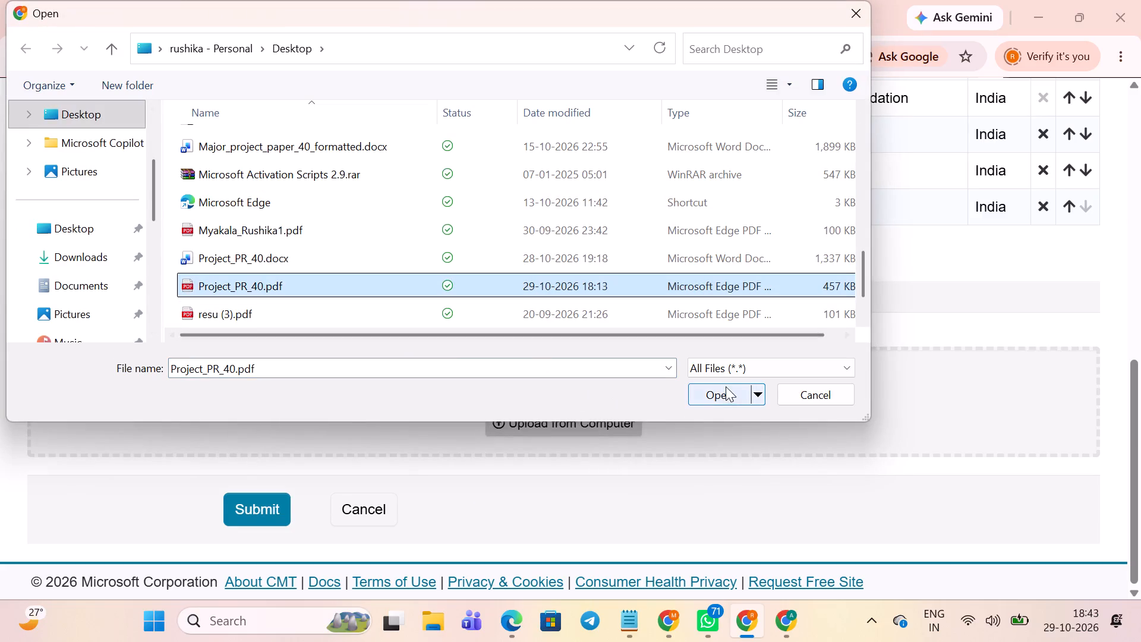
click(726, 386)
Submit the completed paper submission form.
scroll(409, 366, down, 3)
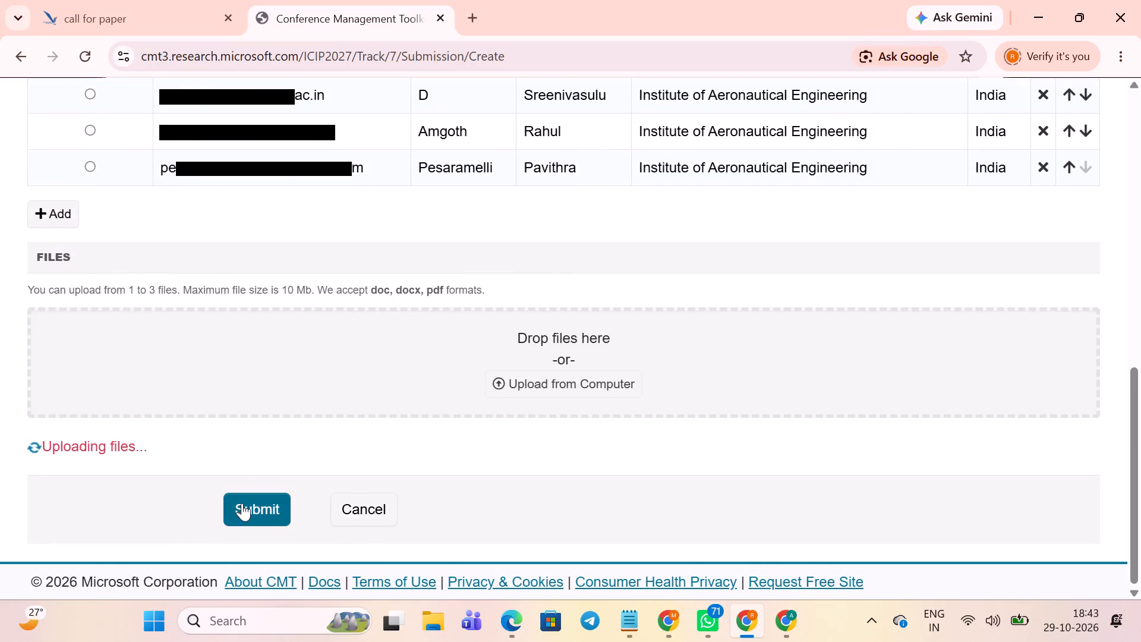
click(247, 498)
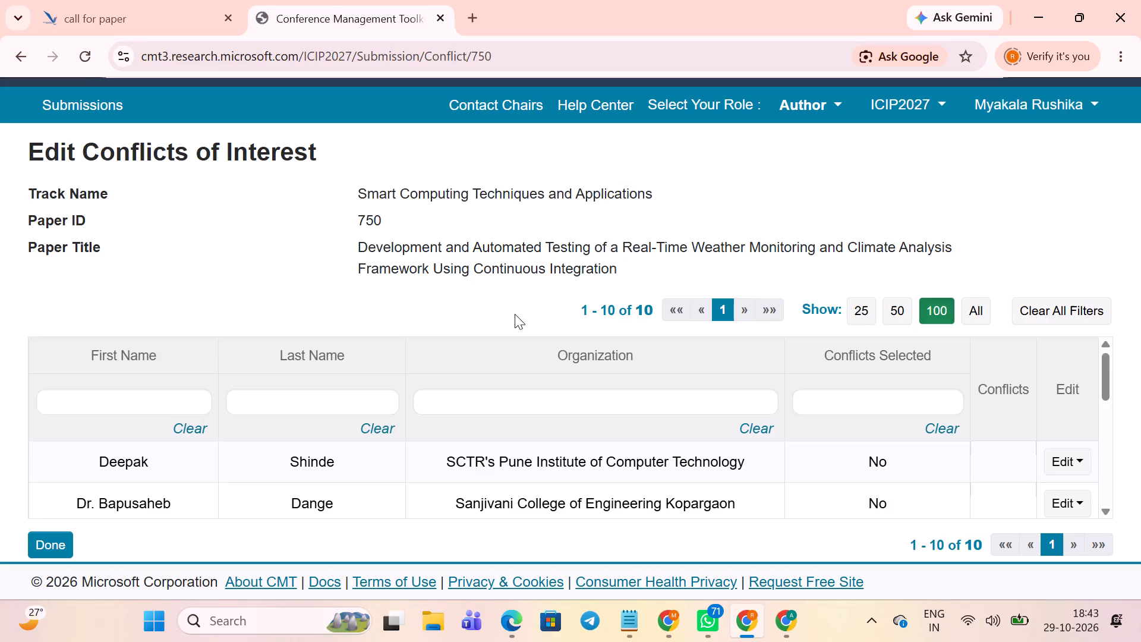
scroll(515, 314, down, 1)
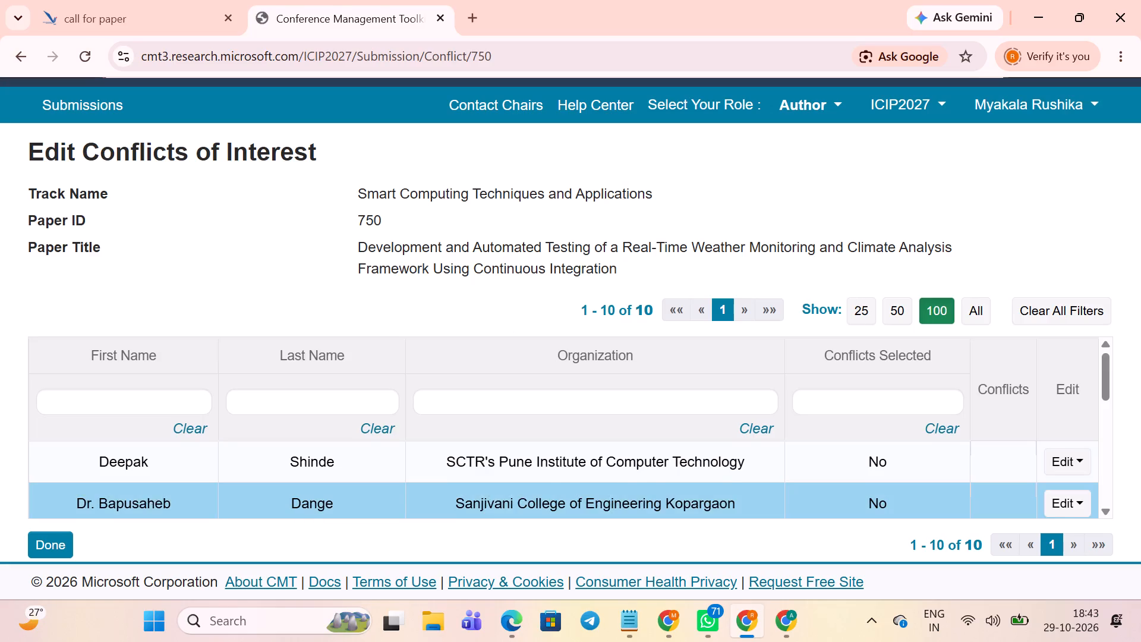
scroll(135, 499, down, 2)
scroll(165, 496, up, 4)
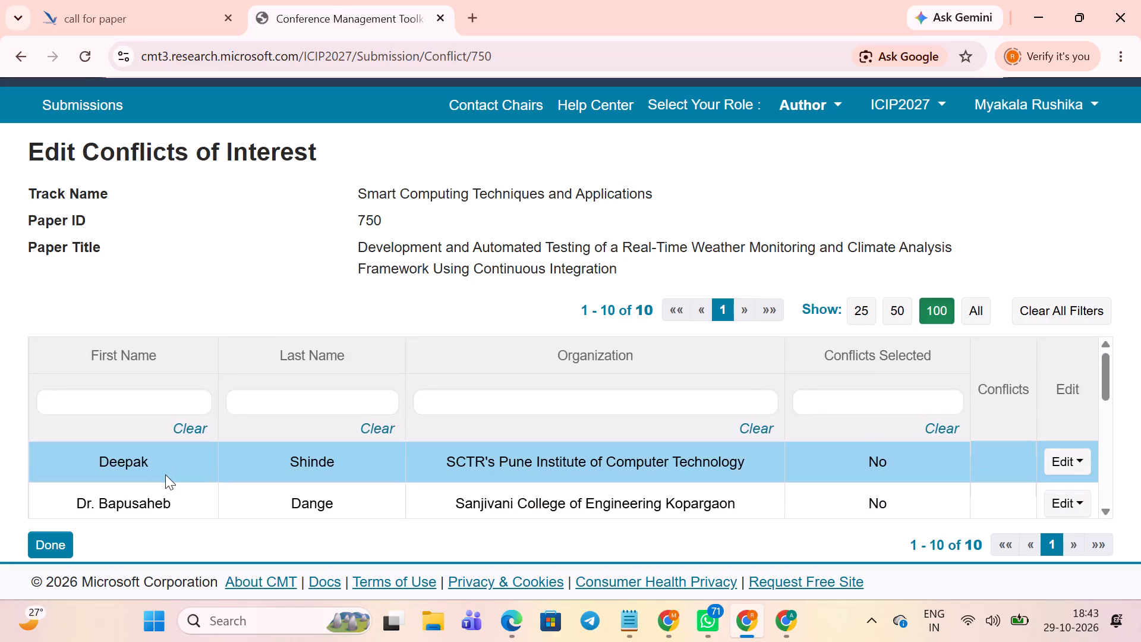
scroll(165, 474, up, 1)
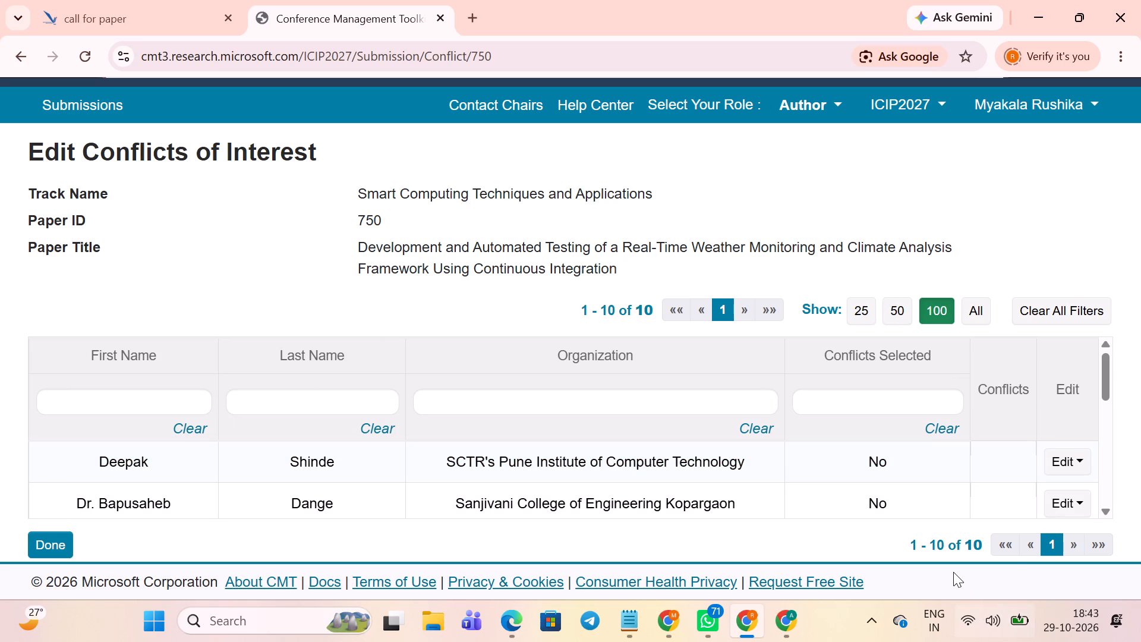
Capture a full-screen screenshot of the Edit Conflicts of Interest page.
key(super+Print)
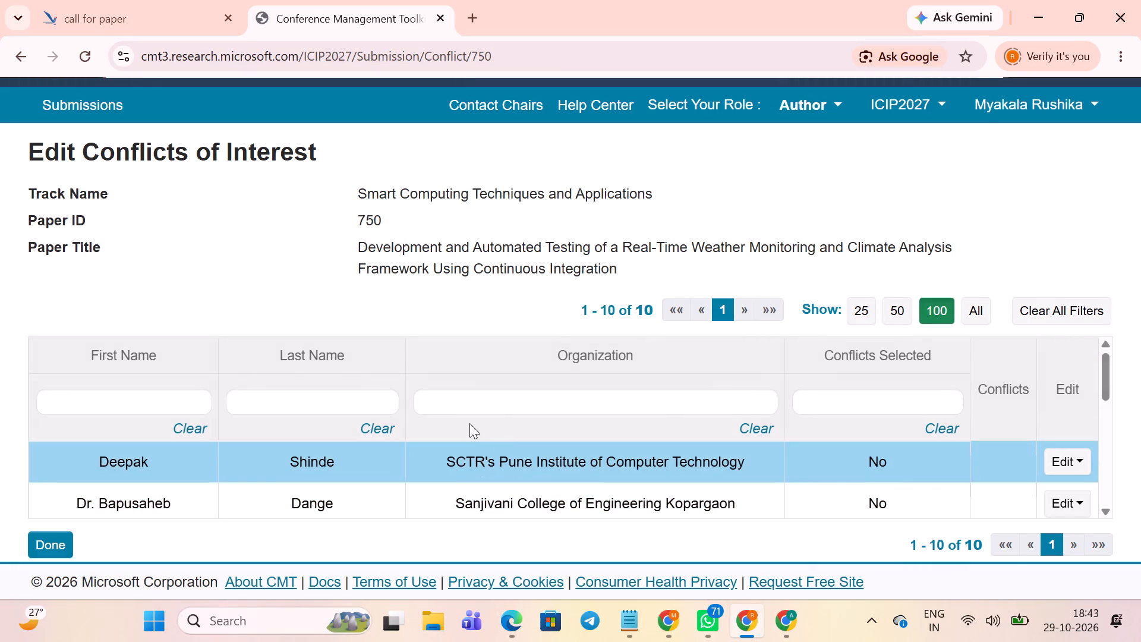
Review the whole conflicts of interest list for the paper and finish it without marking any conflict.
scroll(477, 495, down, 4)
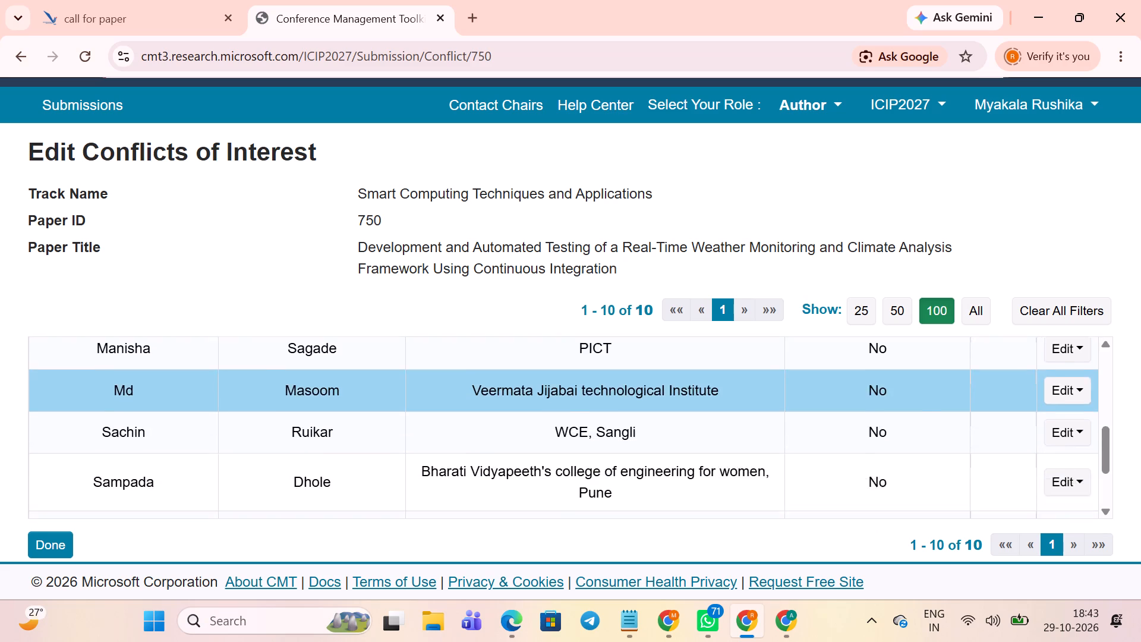
scroll(477, 495, down, 5)
scroll(462, 448, down, 2)
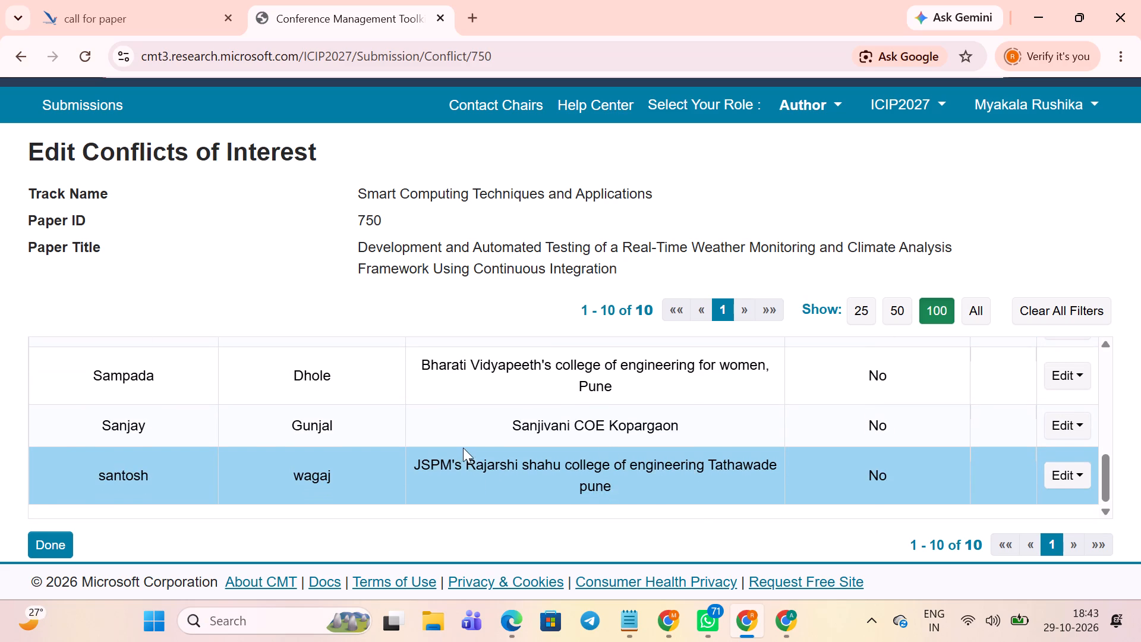
scroll(729, 456, up, 3)
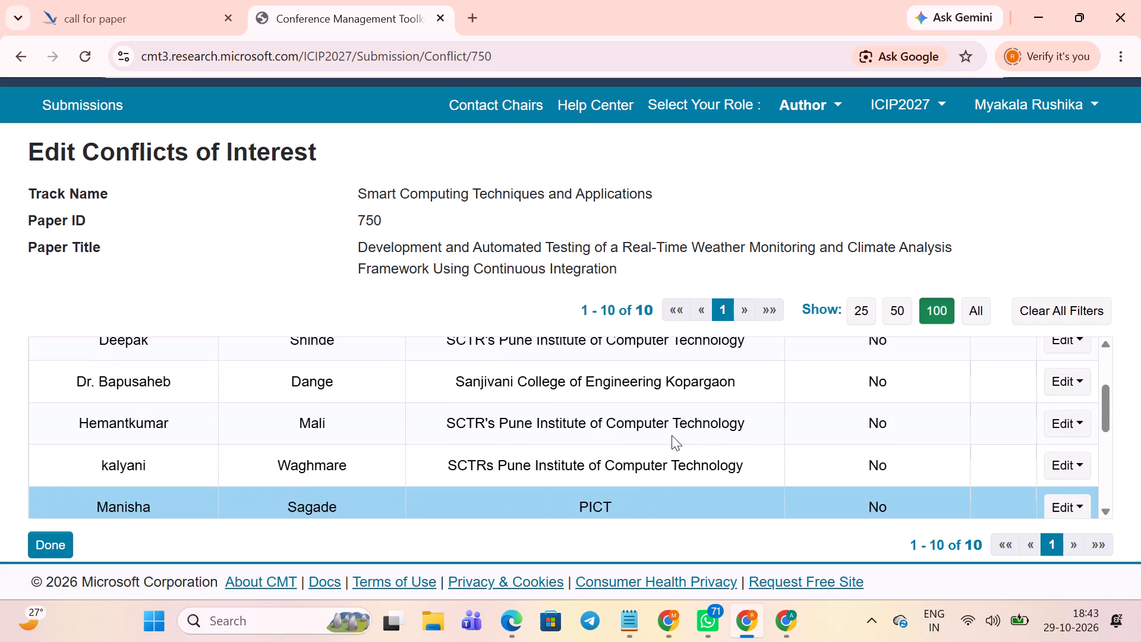
scroll(672, 435, up, 7)
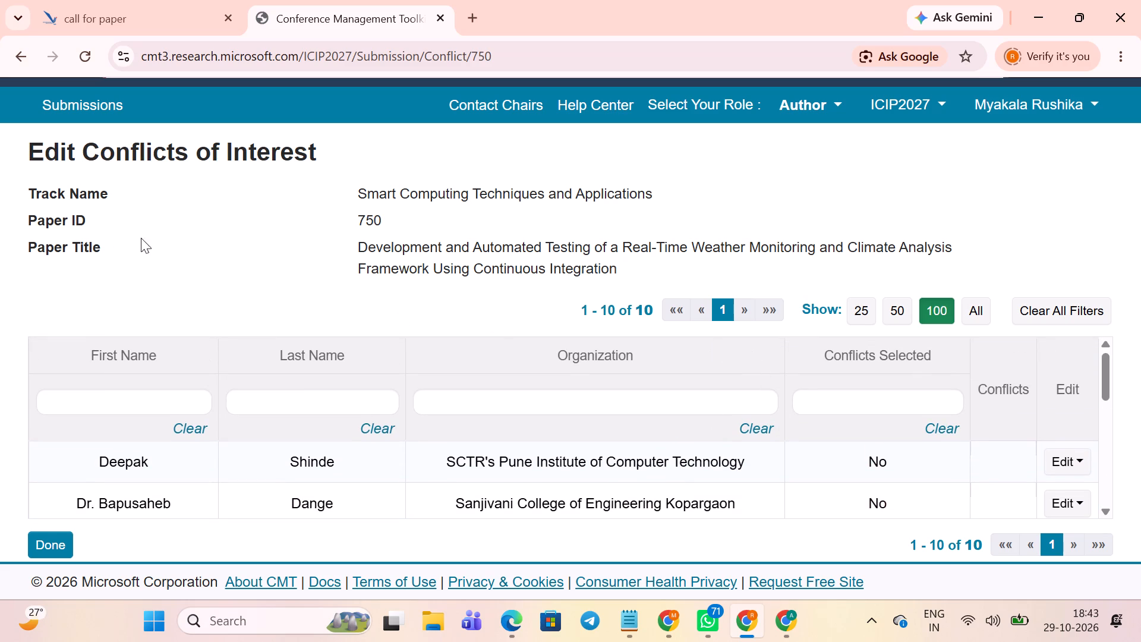